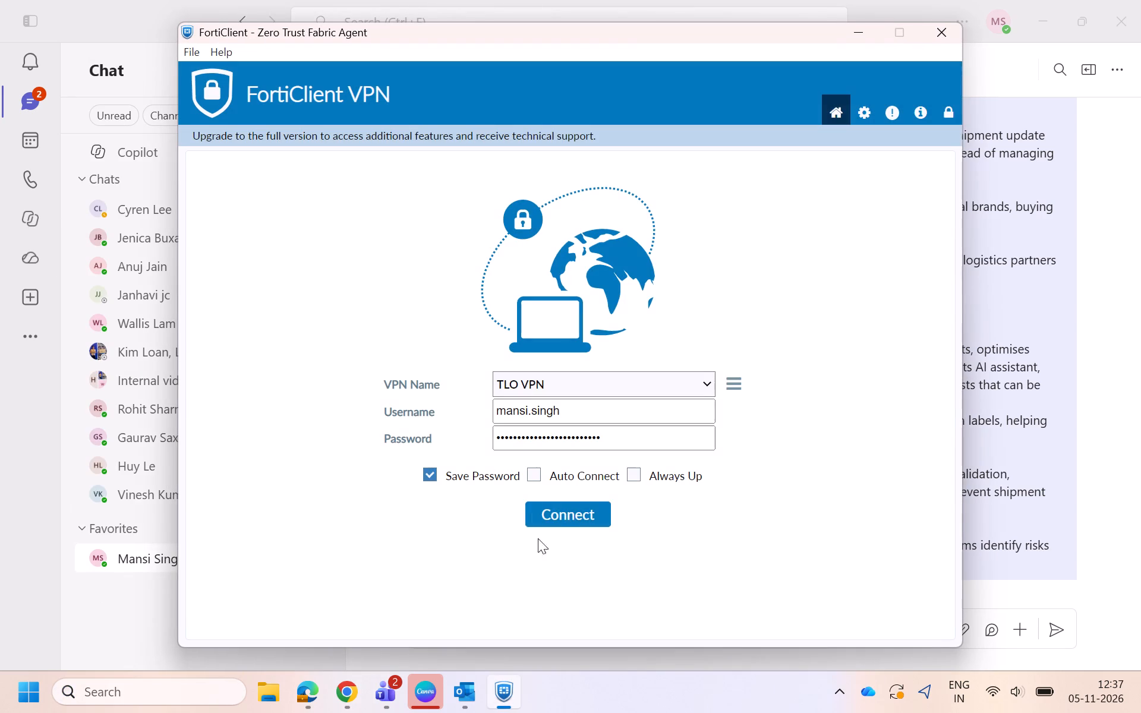
Connect to the TLO VPN using the saved credentials.
click(565, 510)
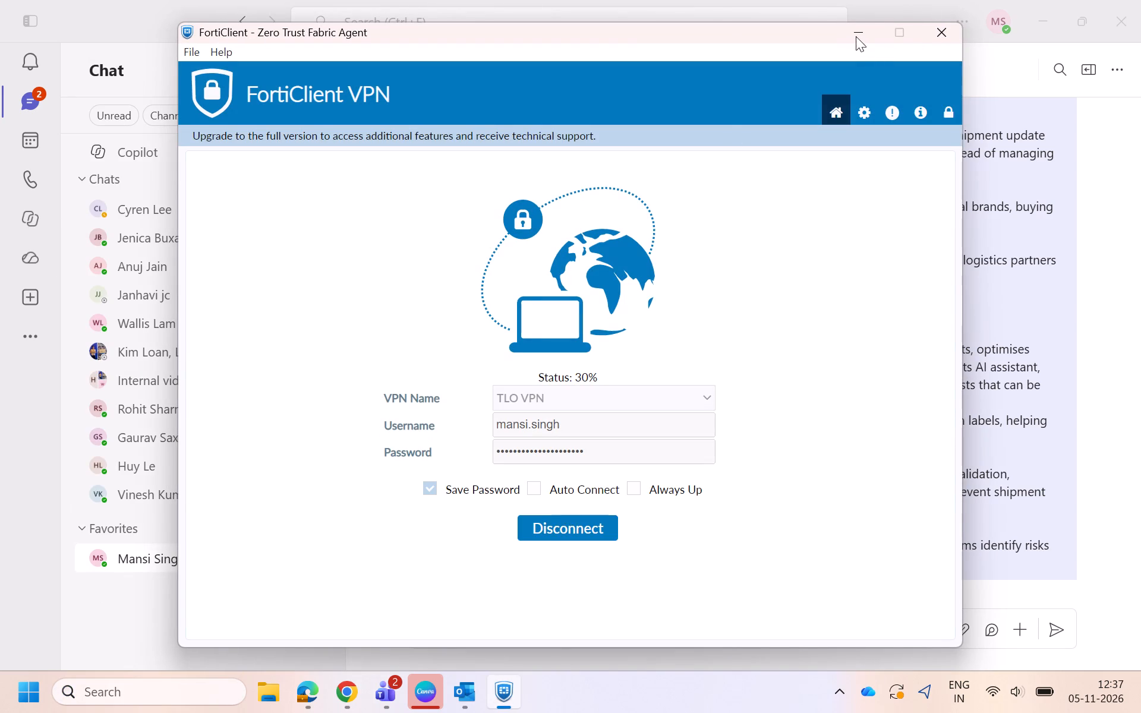
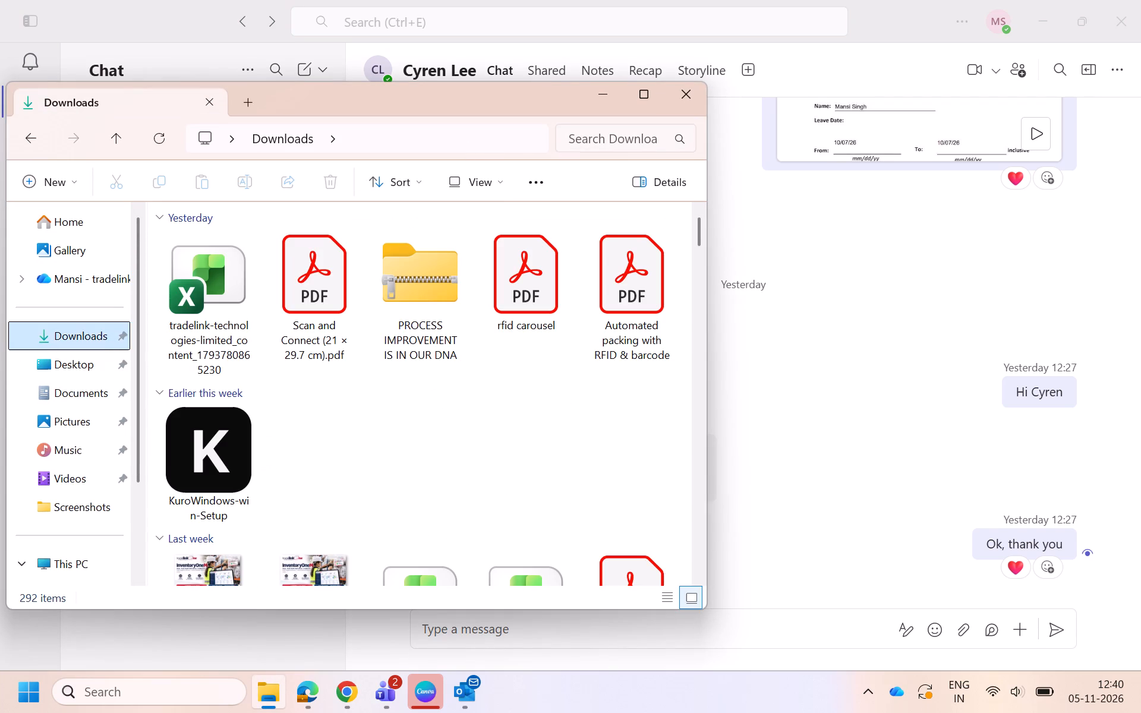
Search the Downloads folder for "leave" and open the Leave application form_07 PDF, dismissing the accessibility setup.
click(627, 139)
text(leave)
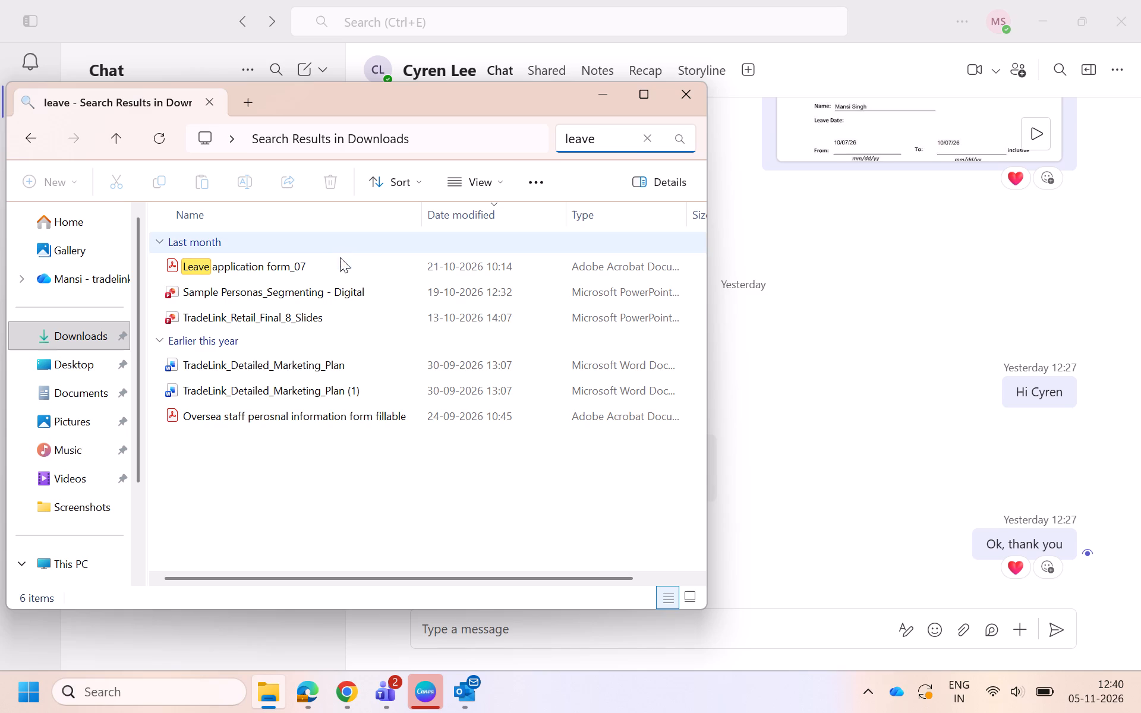
click(271, 259)
double_click(271, 259)
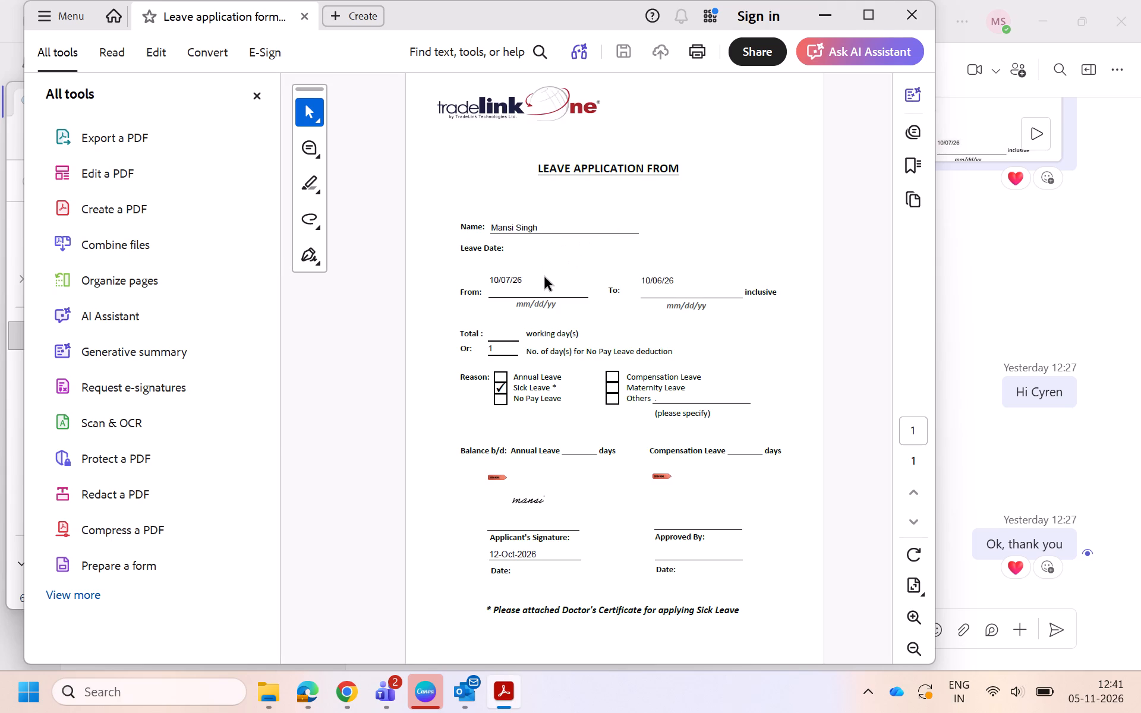
click(545, 277)
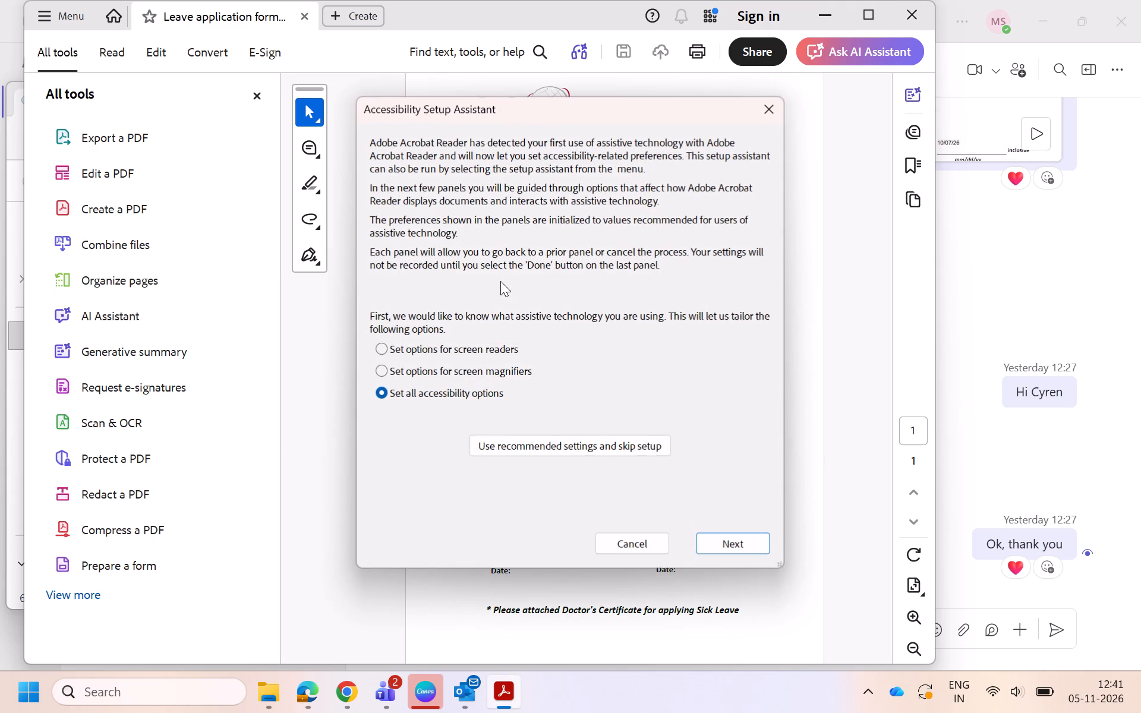
click(764, 112)
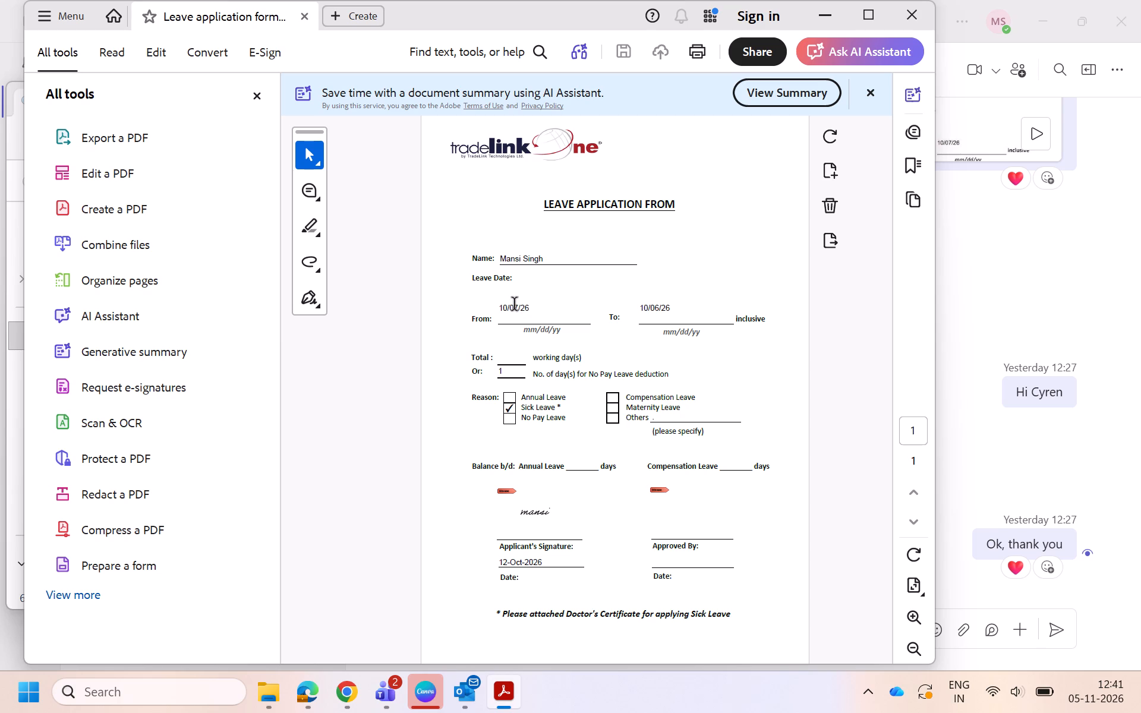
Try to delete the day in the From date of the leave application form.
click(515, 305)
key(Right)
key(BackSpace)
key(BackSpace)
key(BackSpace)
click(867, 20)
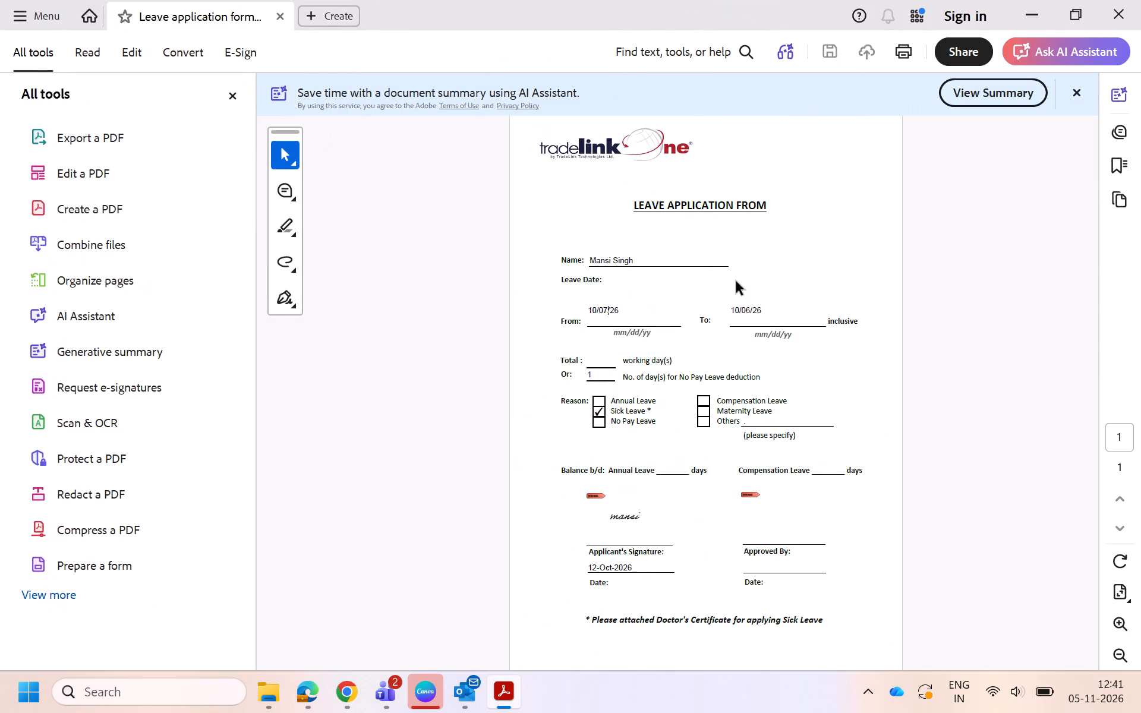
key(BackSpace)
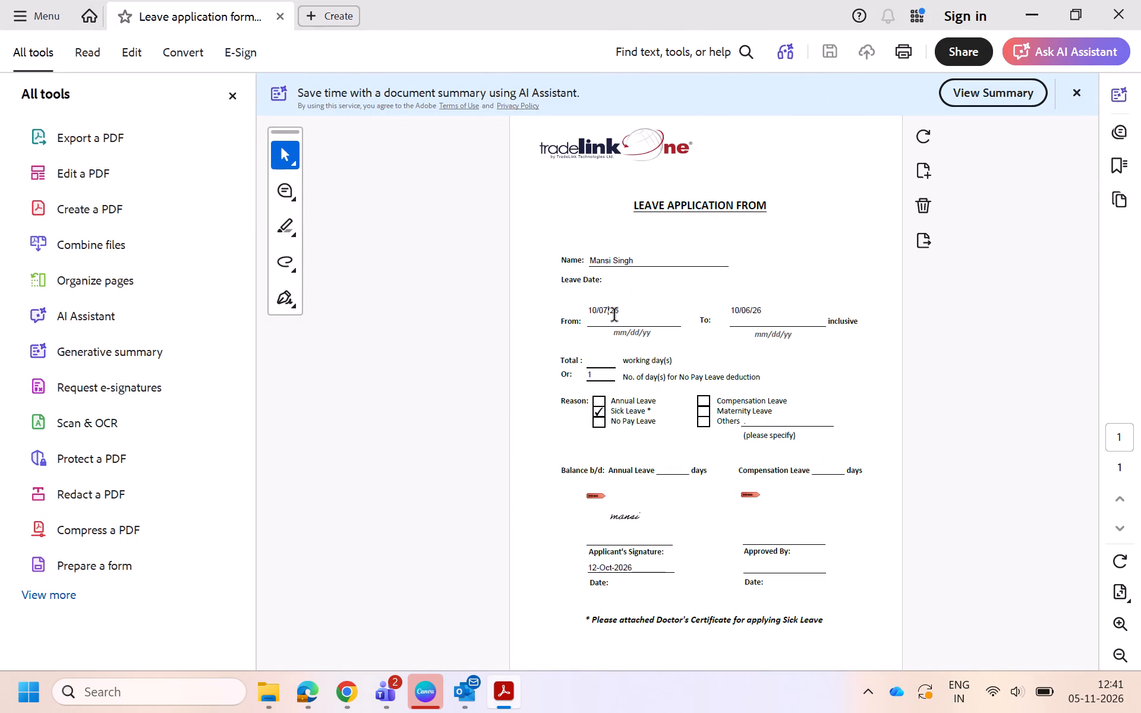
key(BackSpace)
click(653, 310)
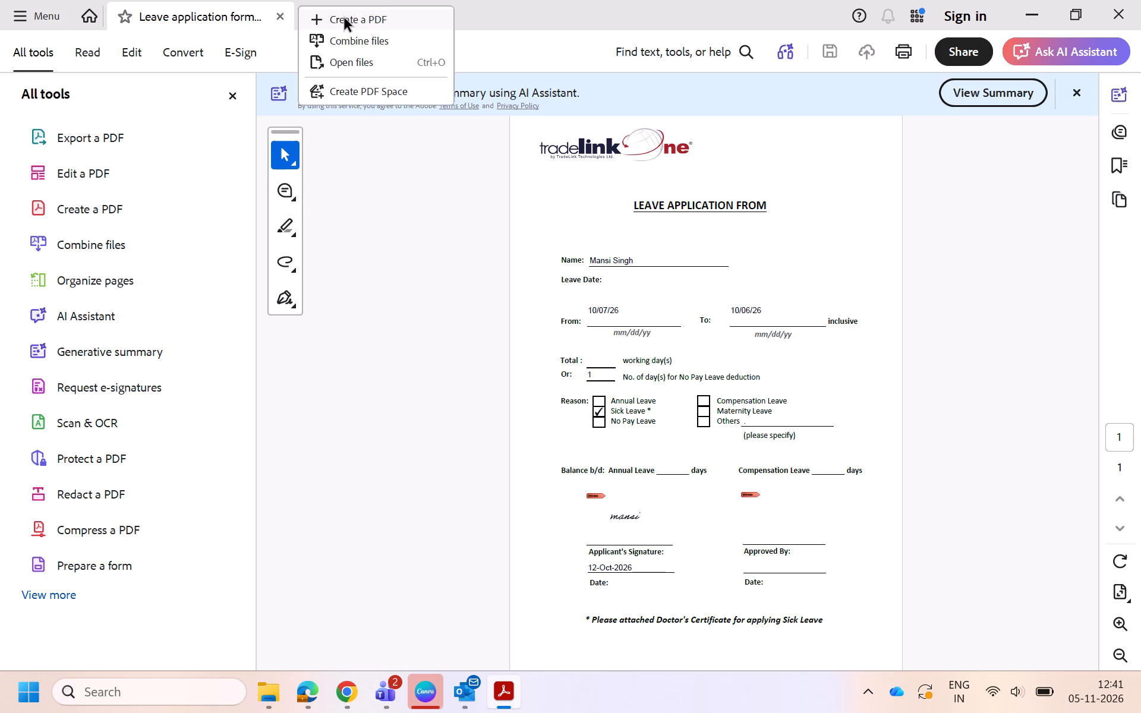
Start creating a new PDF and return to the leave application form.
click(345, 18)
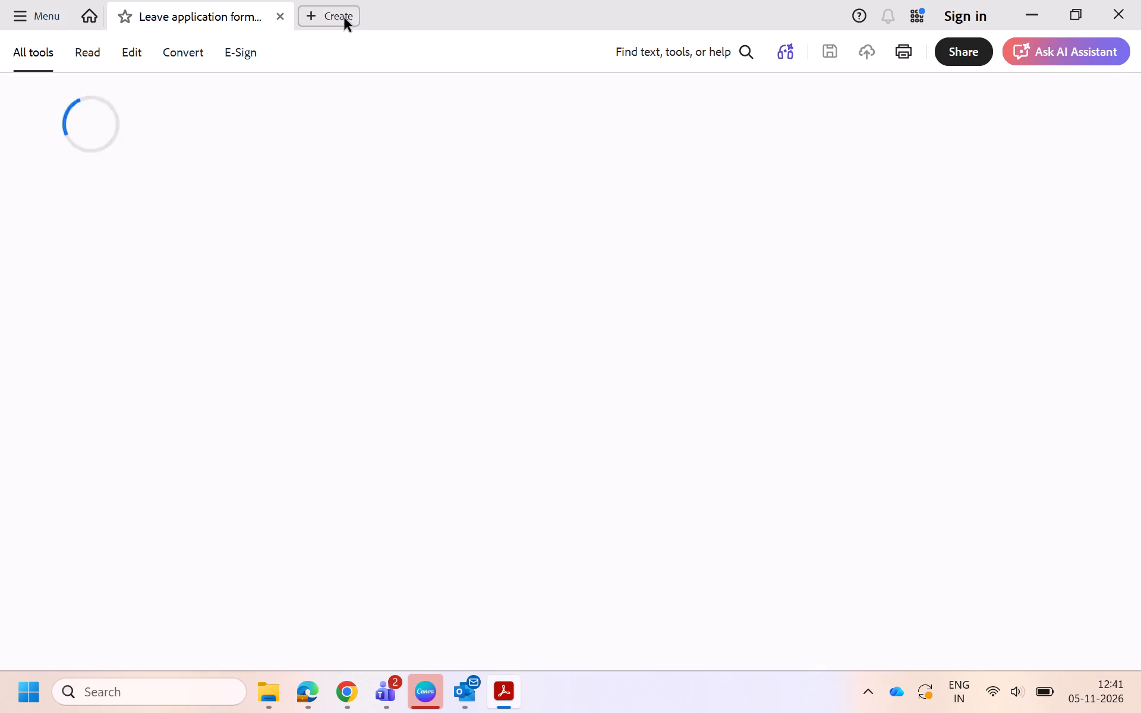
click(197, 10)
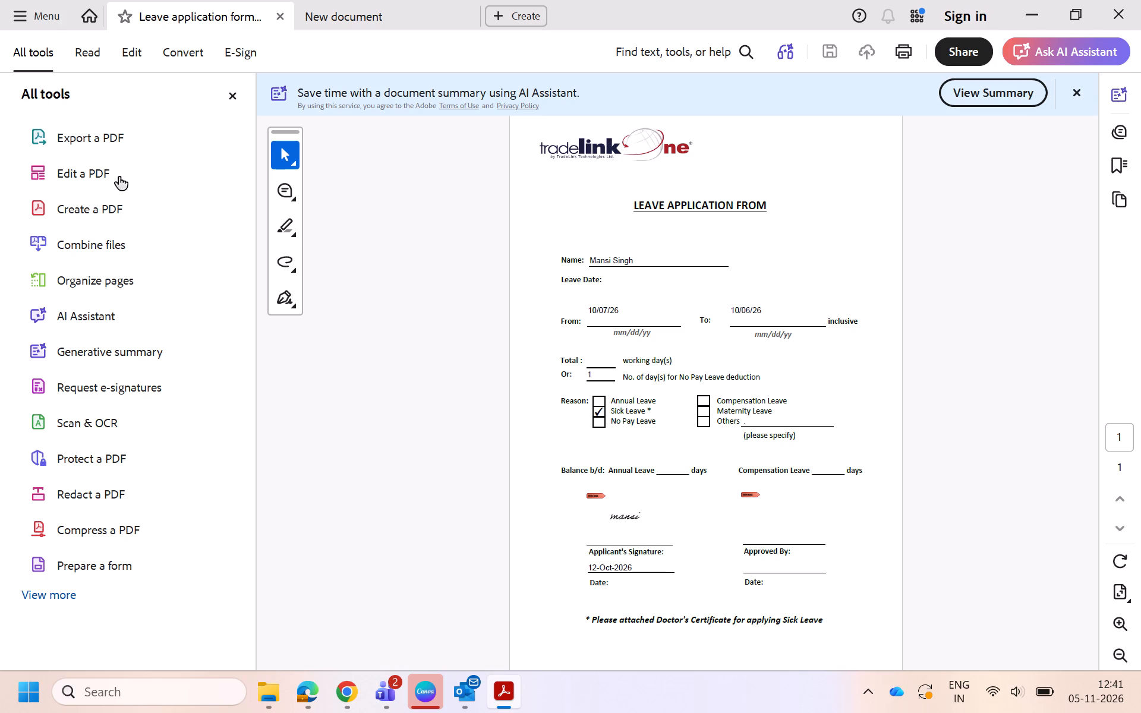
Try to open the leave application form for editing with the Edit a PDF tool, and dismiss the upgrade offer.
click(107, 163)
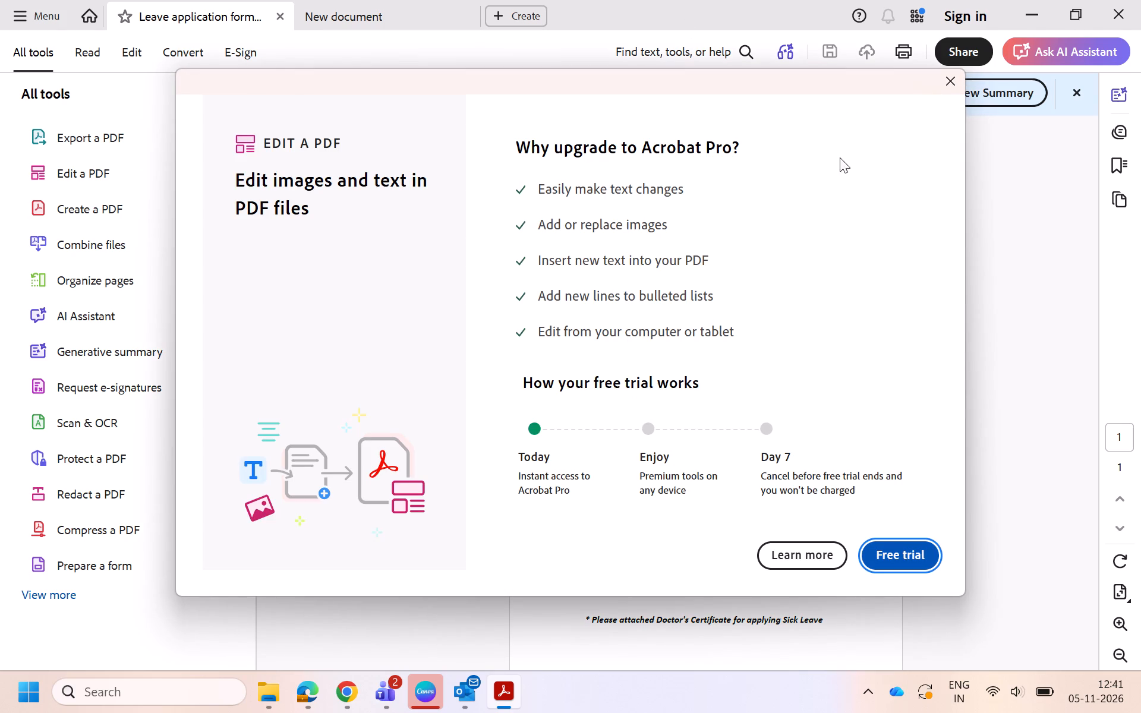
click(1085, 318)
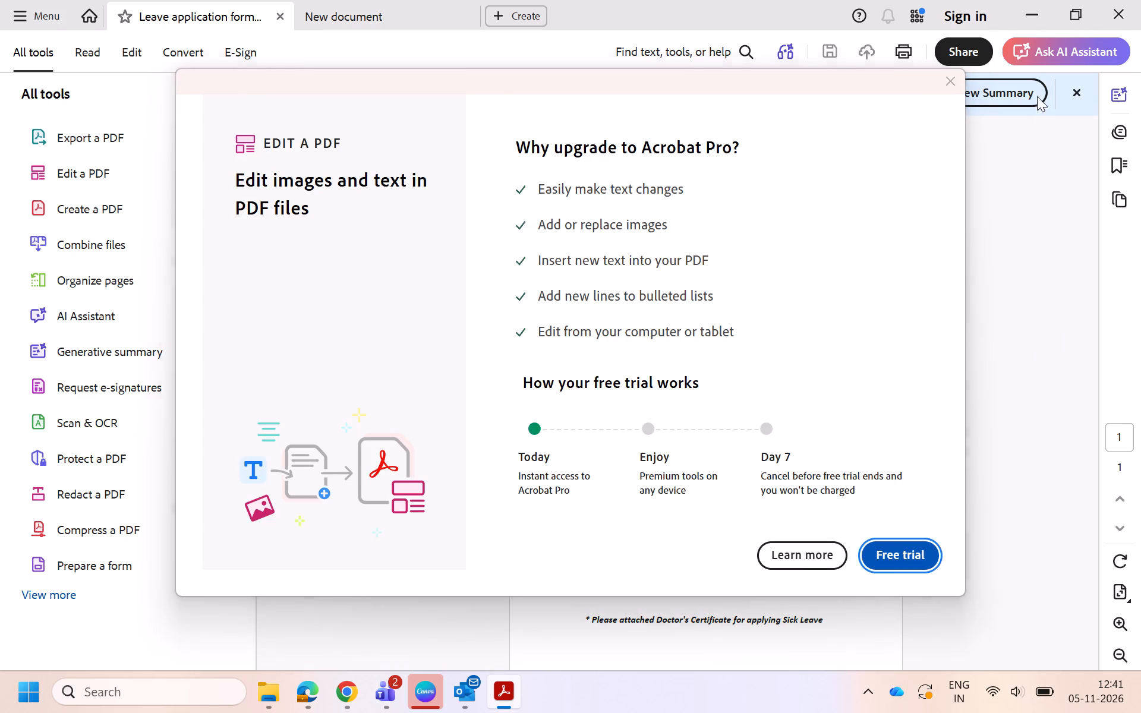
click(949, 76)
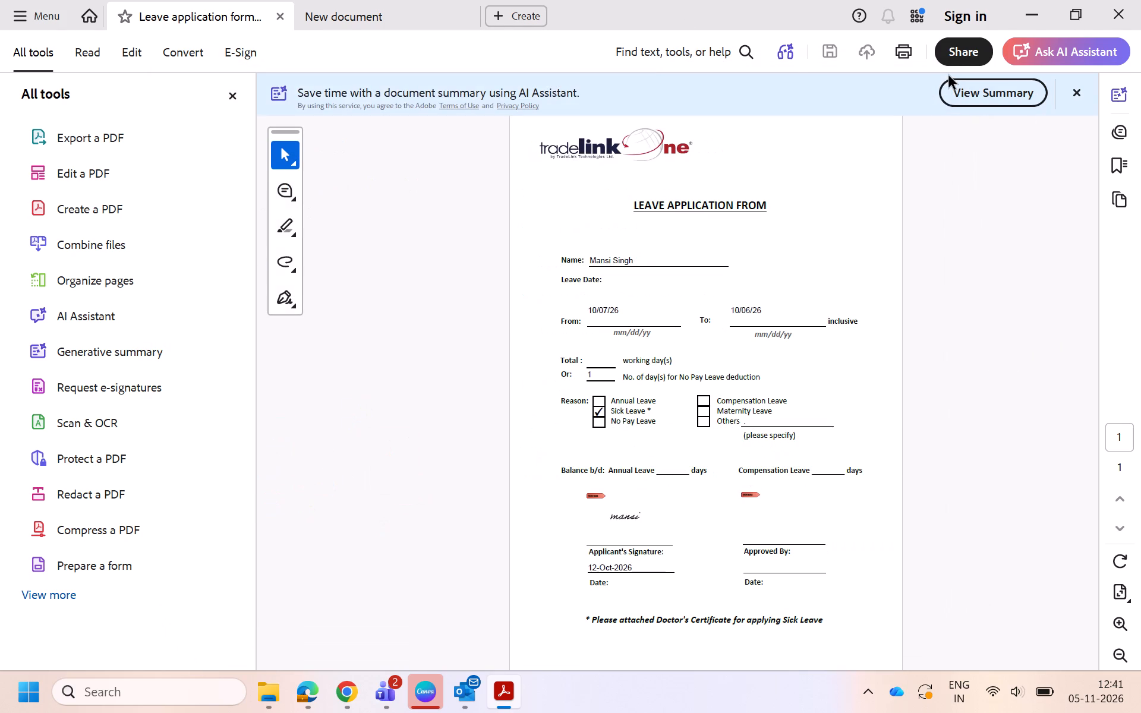
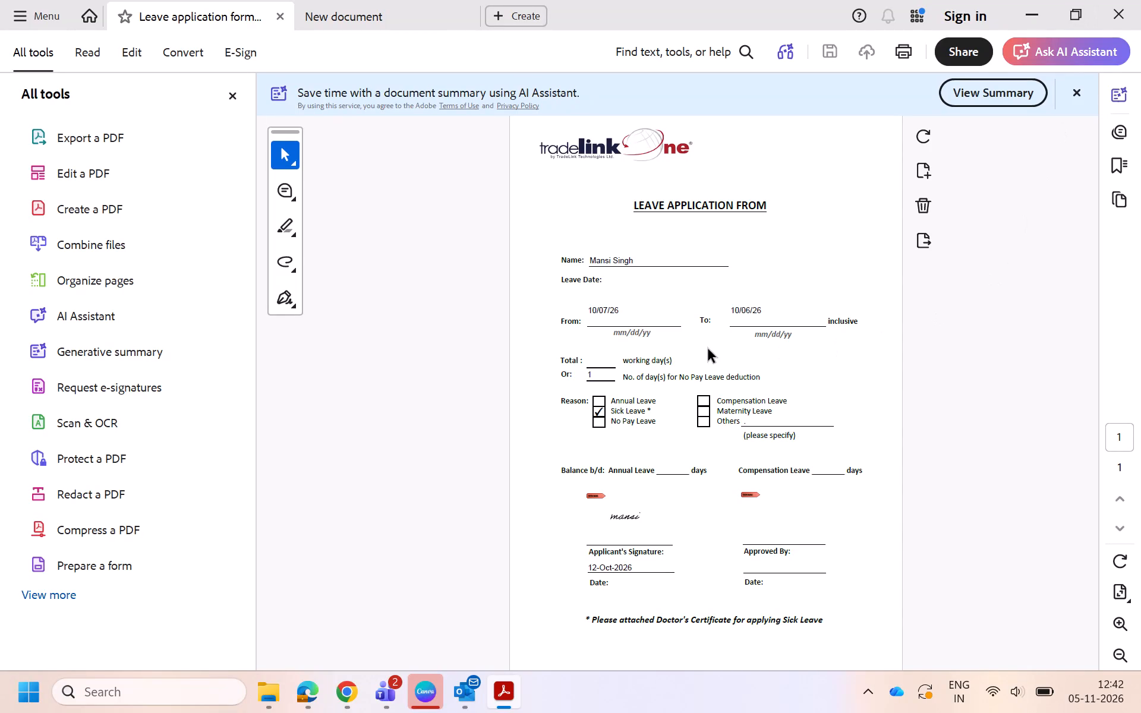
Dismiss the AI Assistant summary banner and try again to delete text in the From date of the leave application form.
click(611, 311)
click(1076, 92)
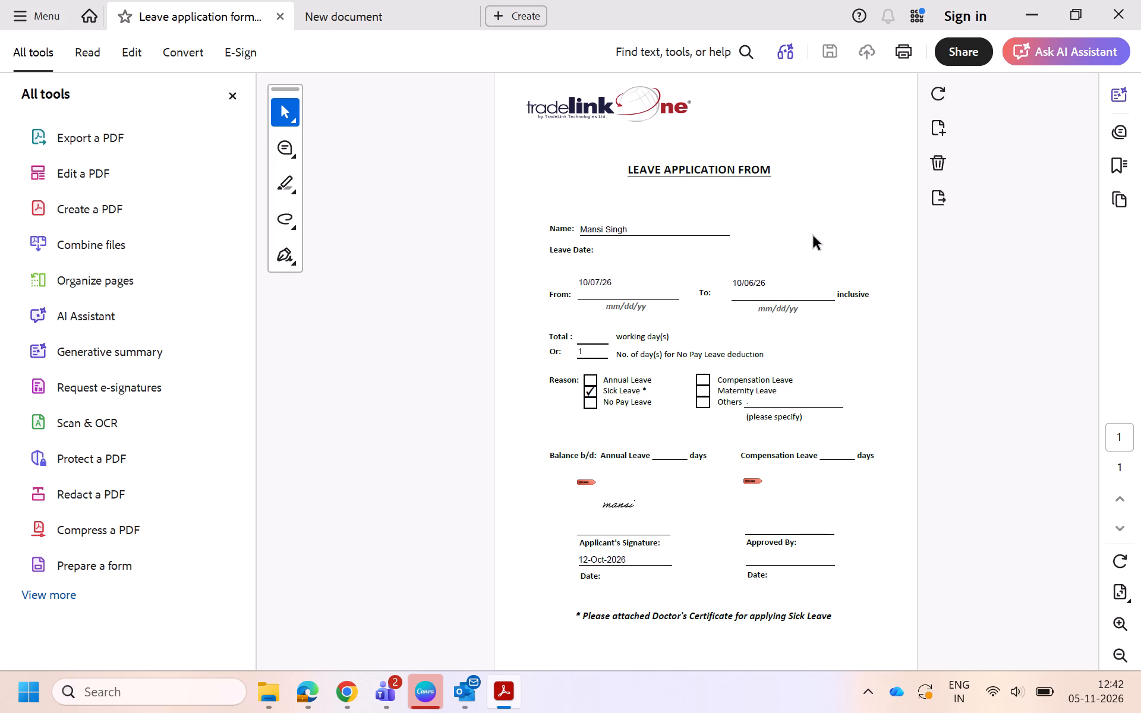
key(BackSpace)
Close Acrobat together with all its open tabs, including the leave application form and the new document.
click(1105, 28)
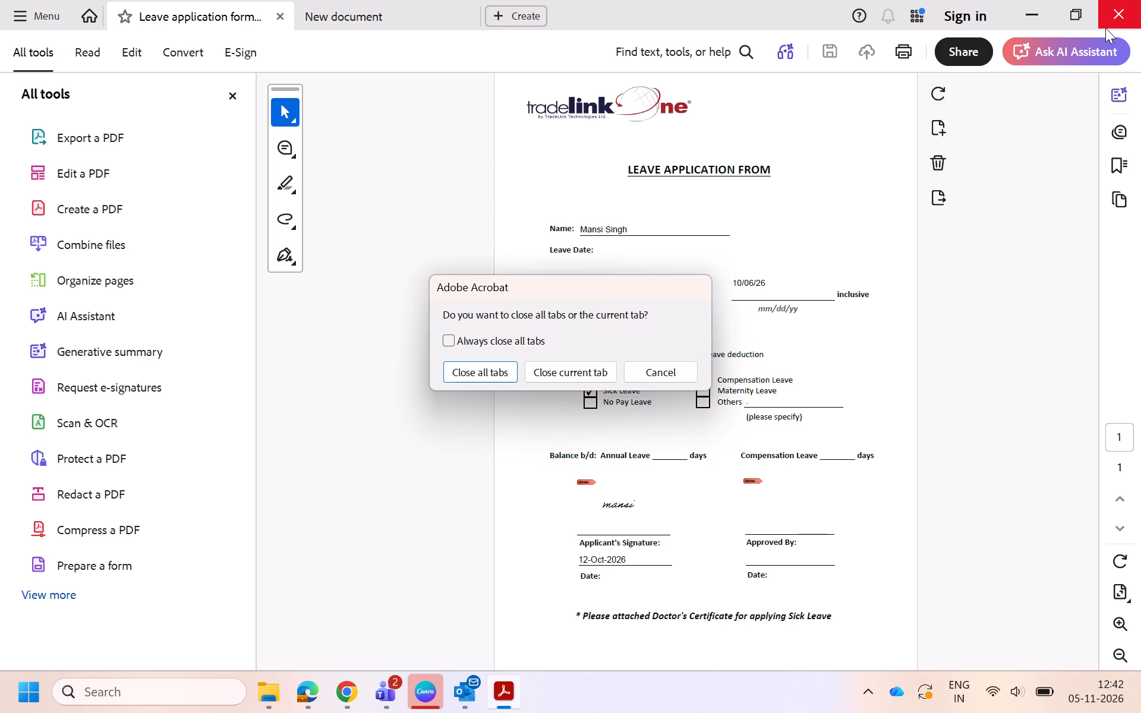
click(489, 376)
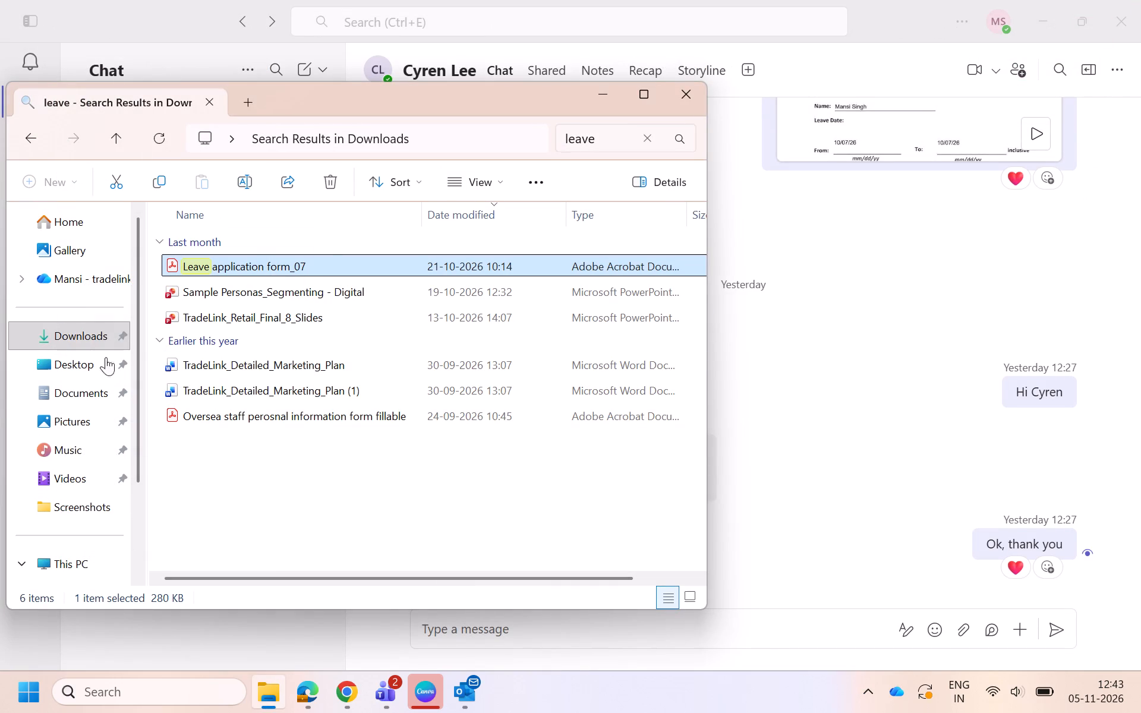
In File Explorer, search the Documents folder for "leav" to locate the leave application forms.
click(90, 381)
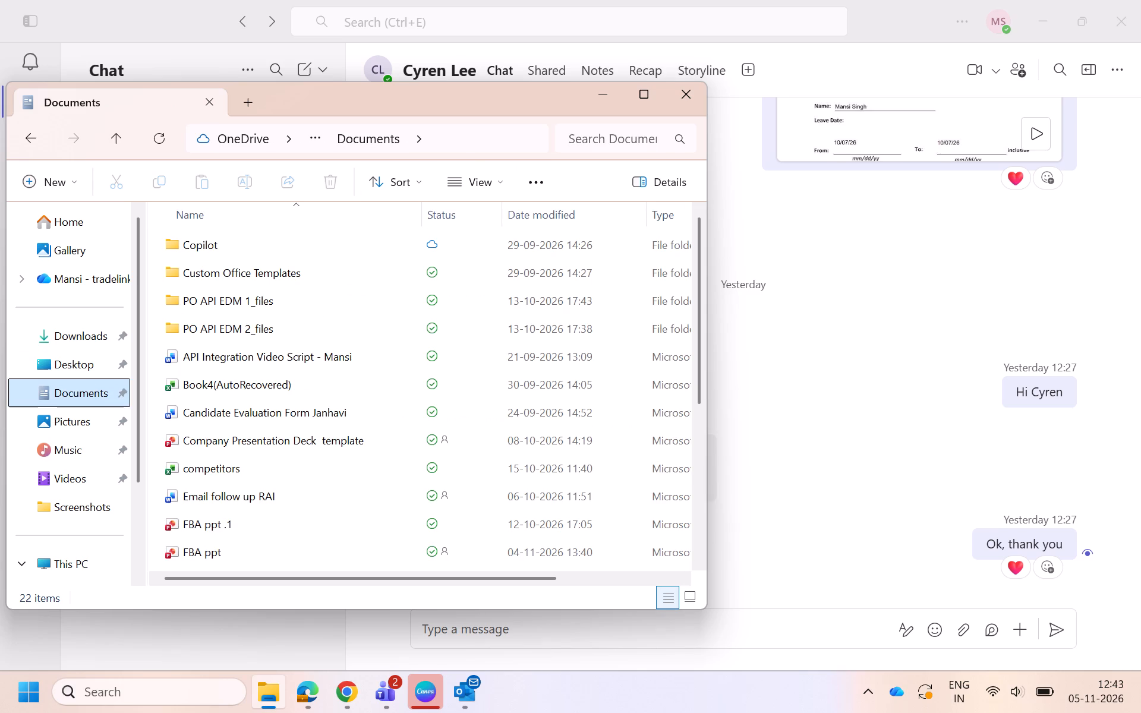
click(595, 127)
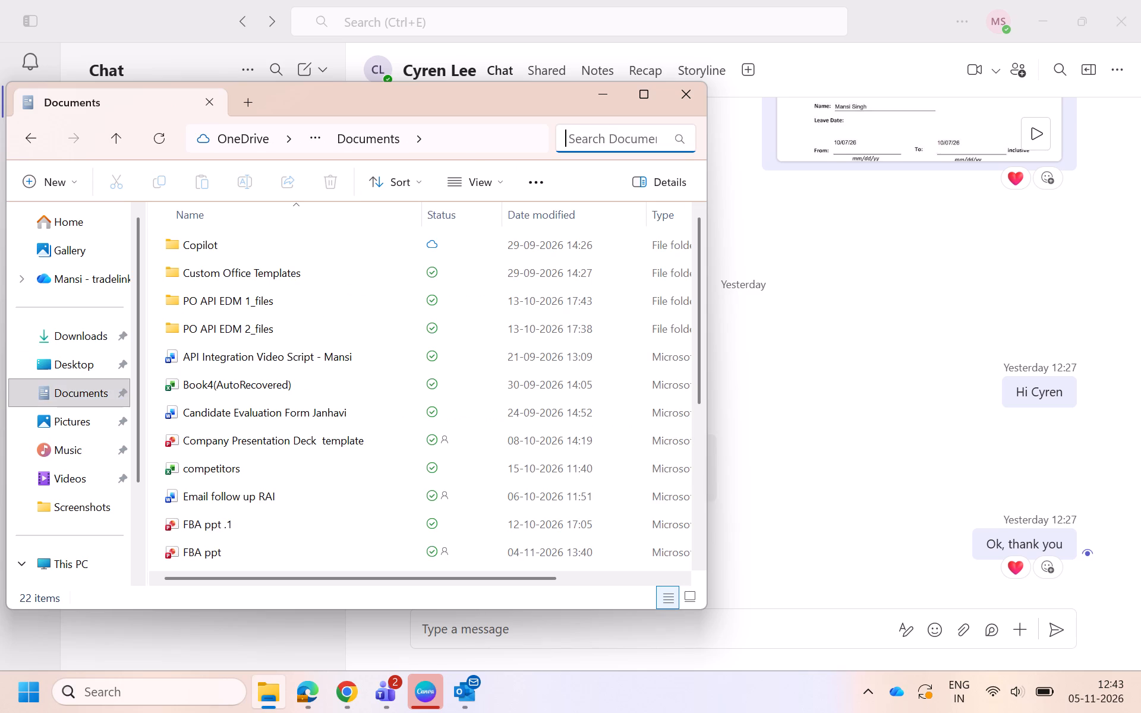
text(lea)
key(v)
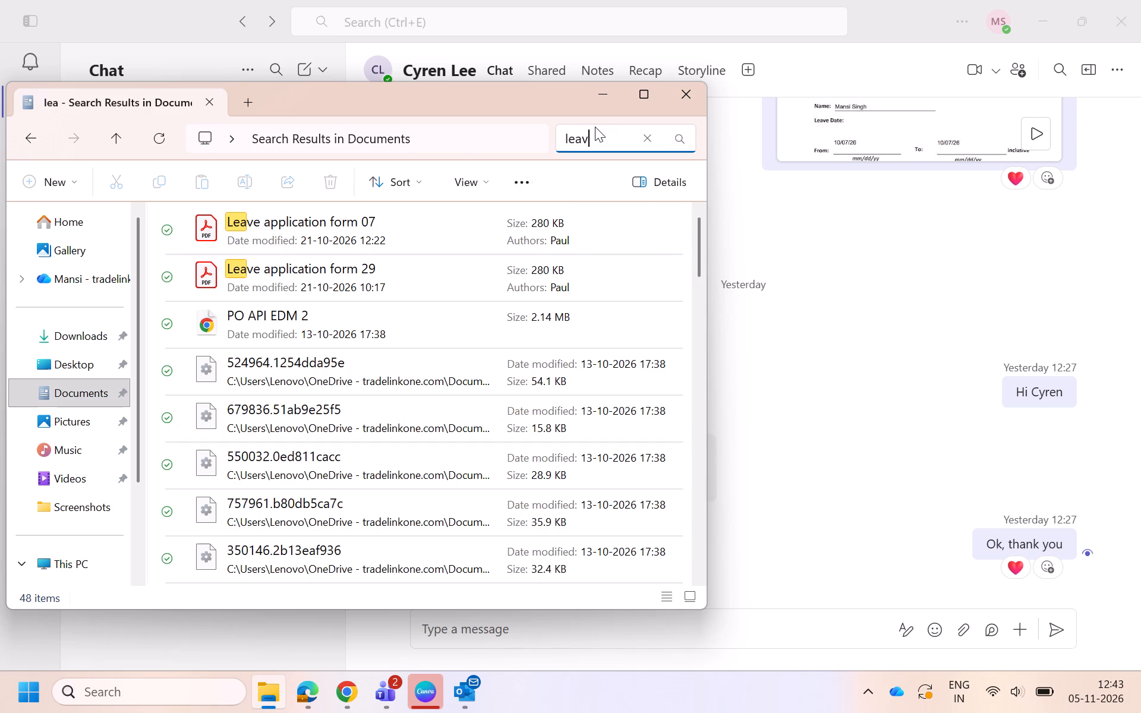
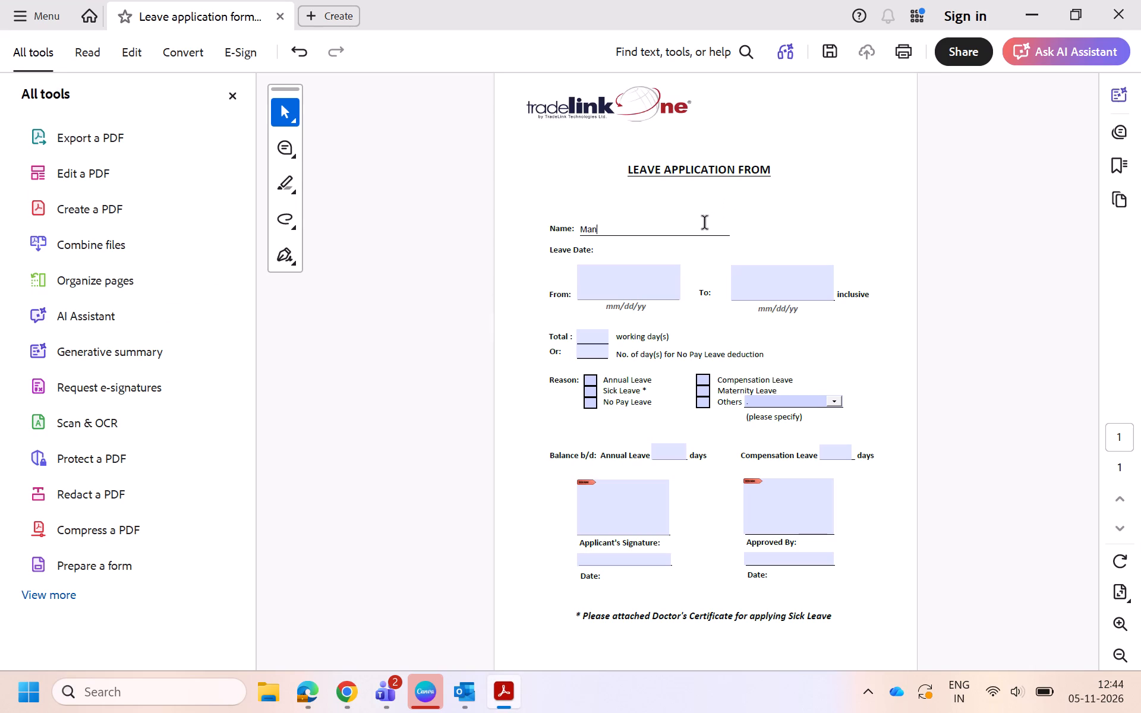
Fill in the Name line of the leave application form with the applicant's full name.
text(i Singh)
click(705, 223)
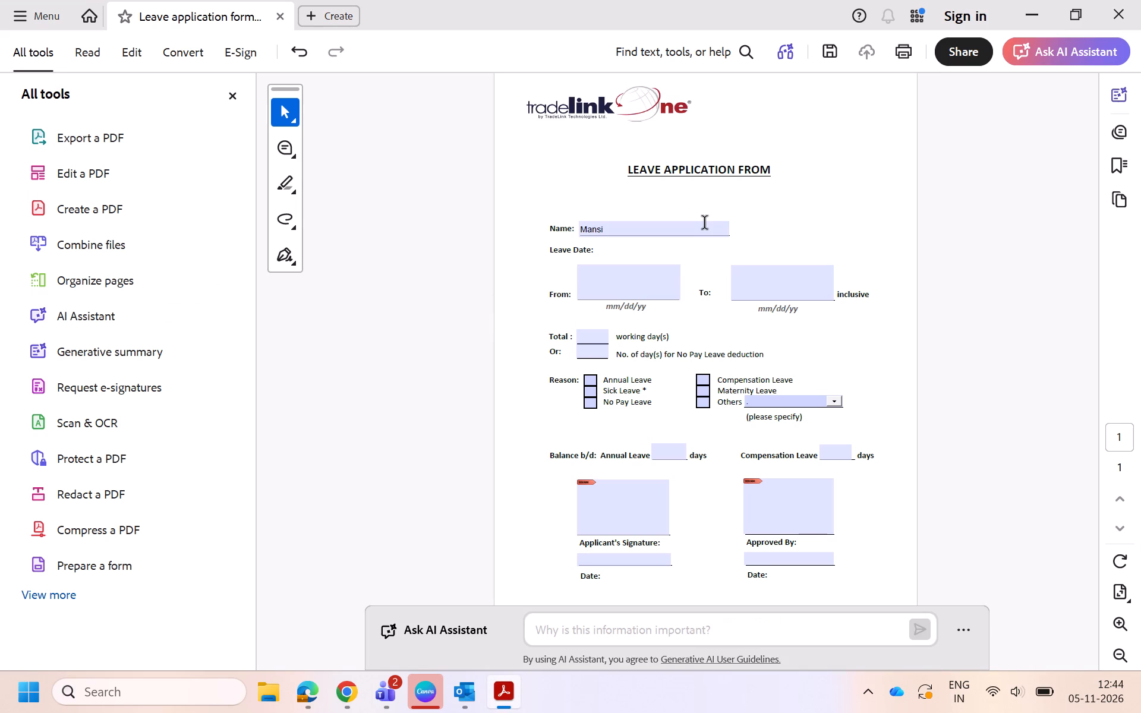
click(694, 223)
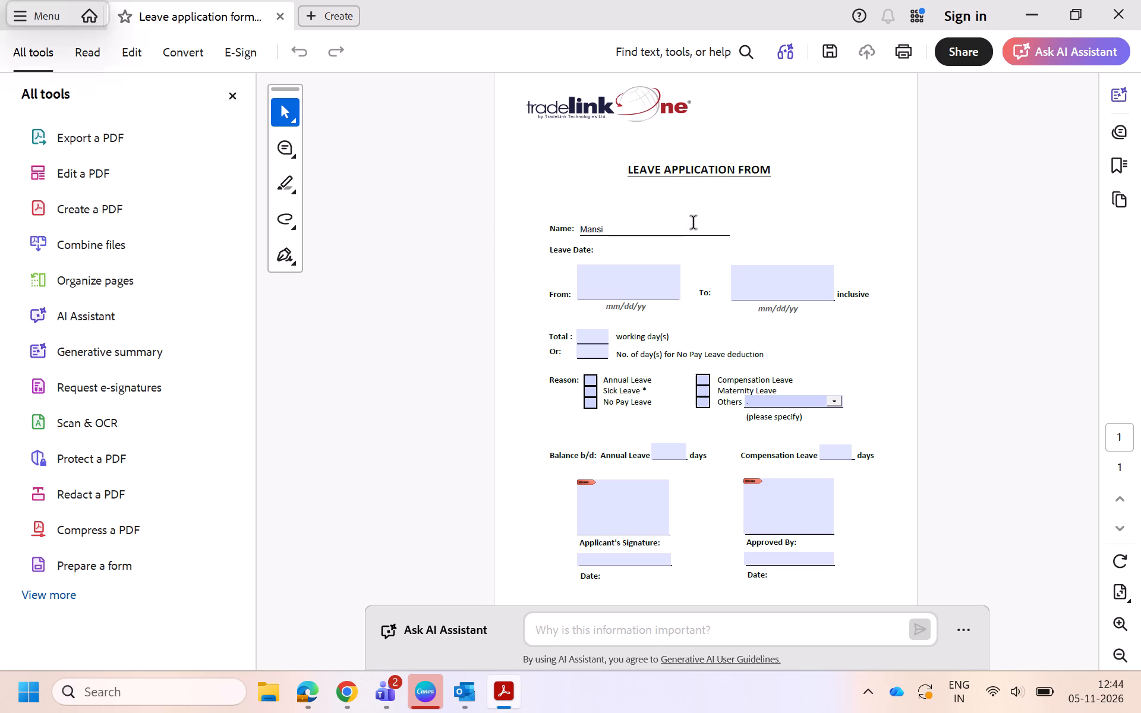
click(611, 231)
key(space)
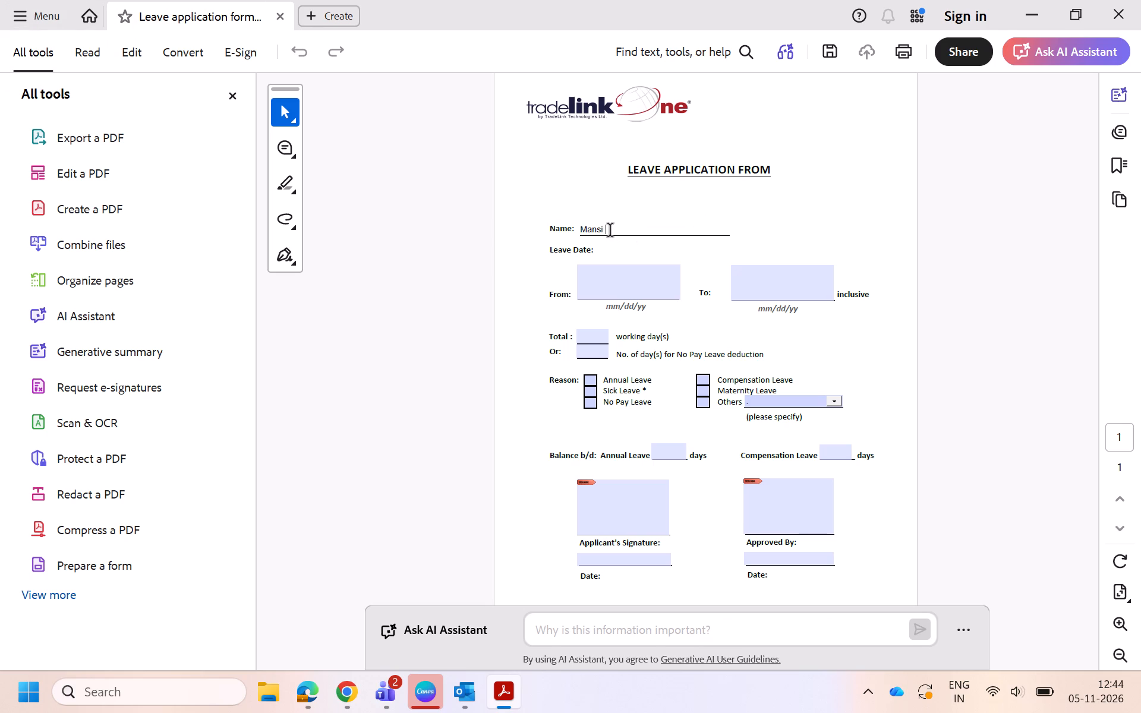
key(shift+s)
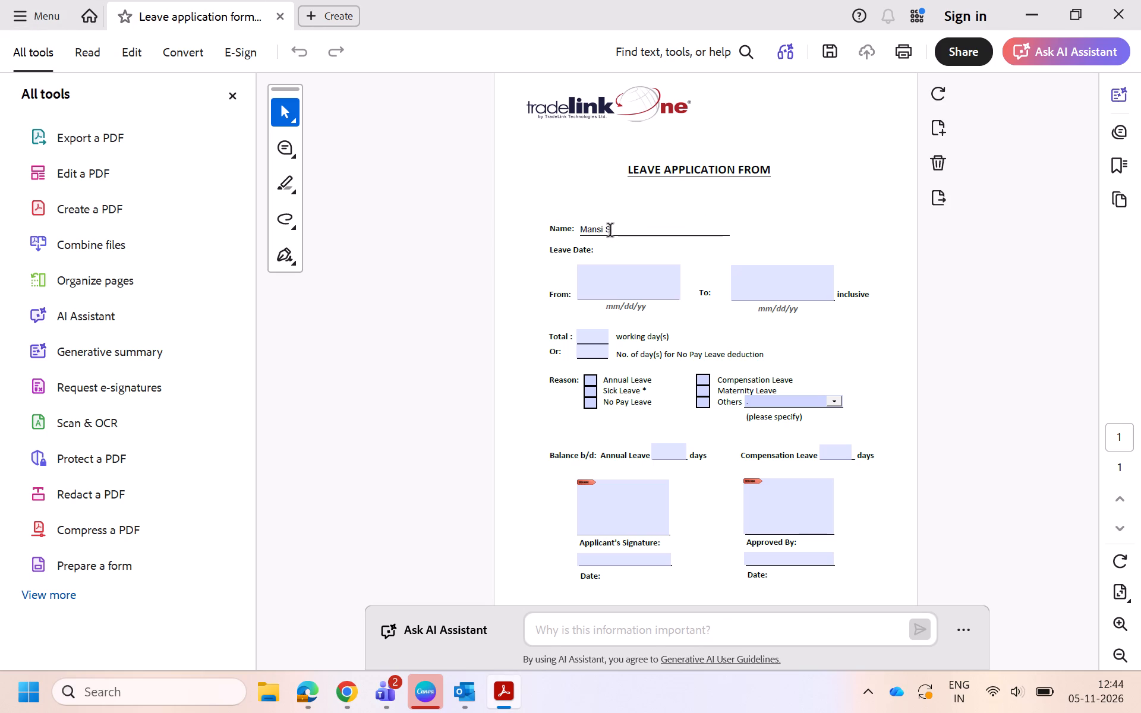
text(ingh)
Set the From date of the leave to 10/30/26.
click(621, 280)
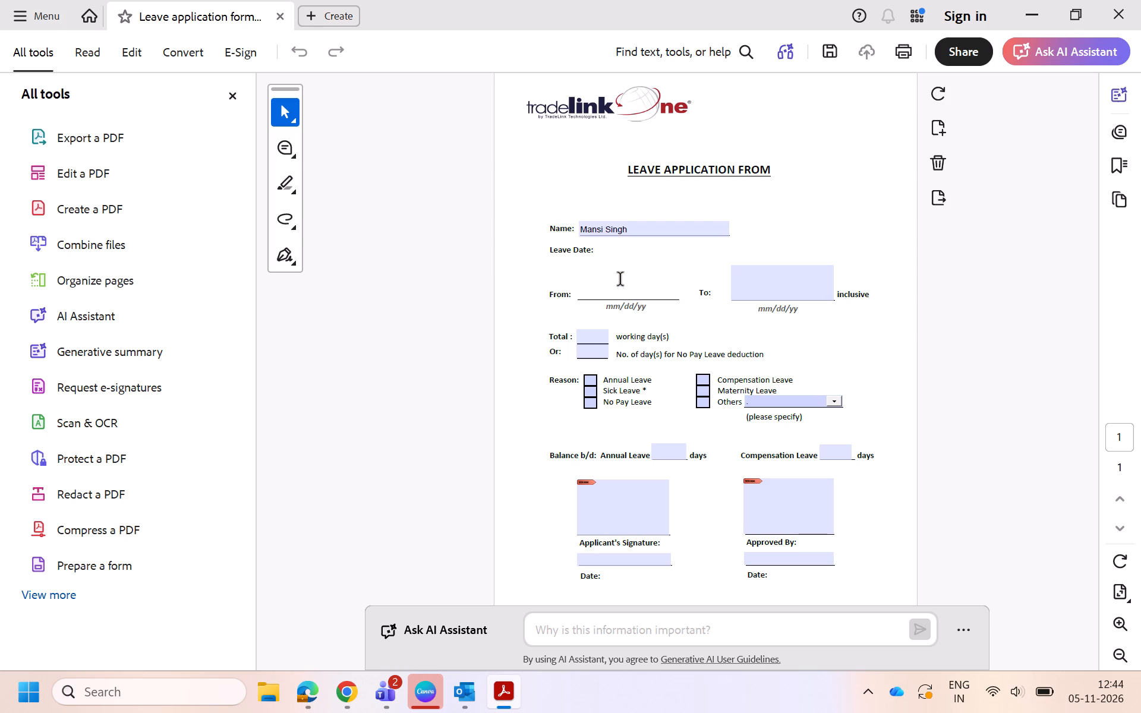
text(10)
key(slash)
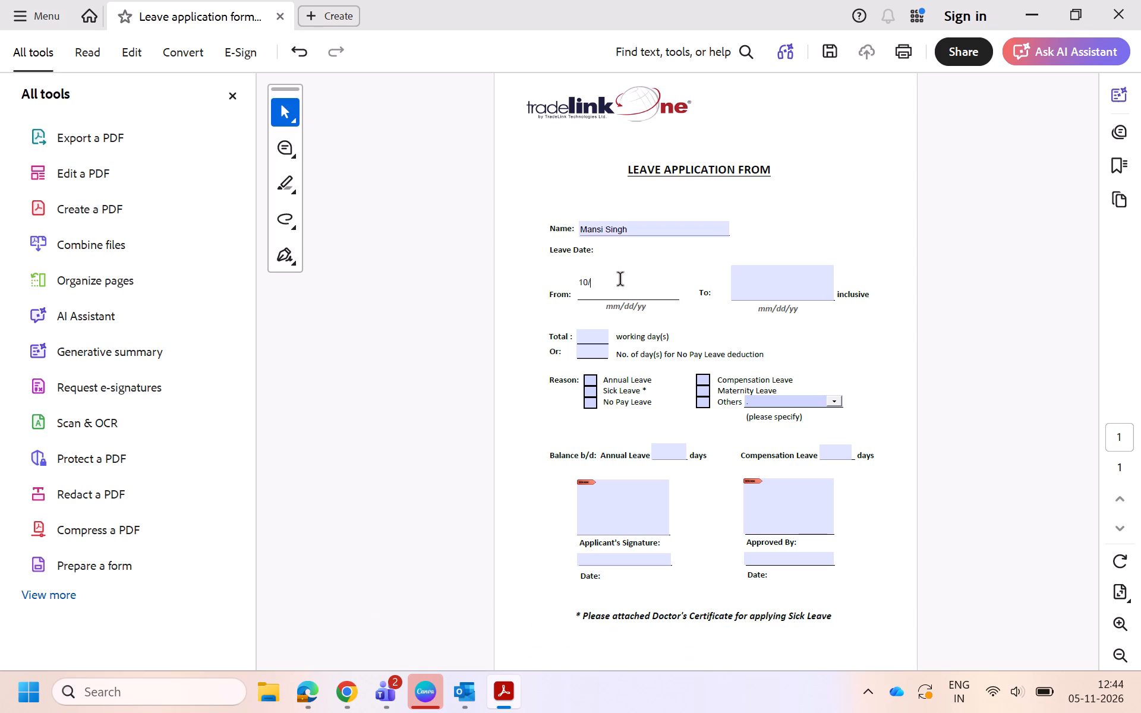
text(30)
text(/26)
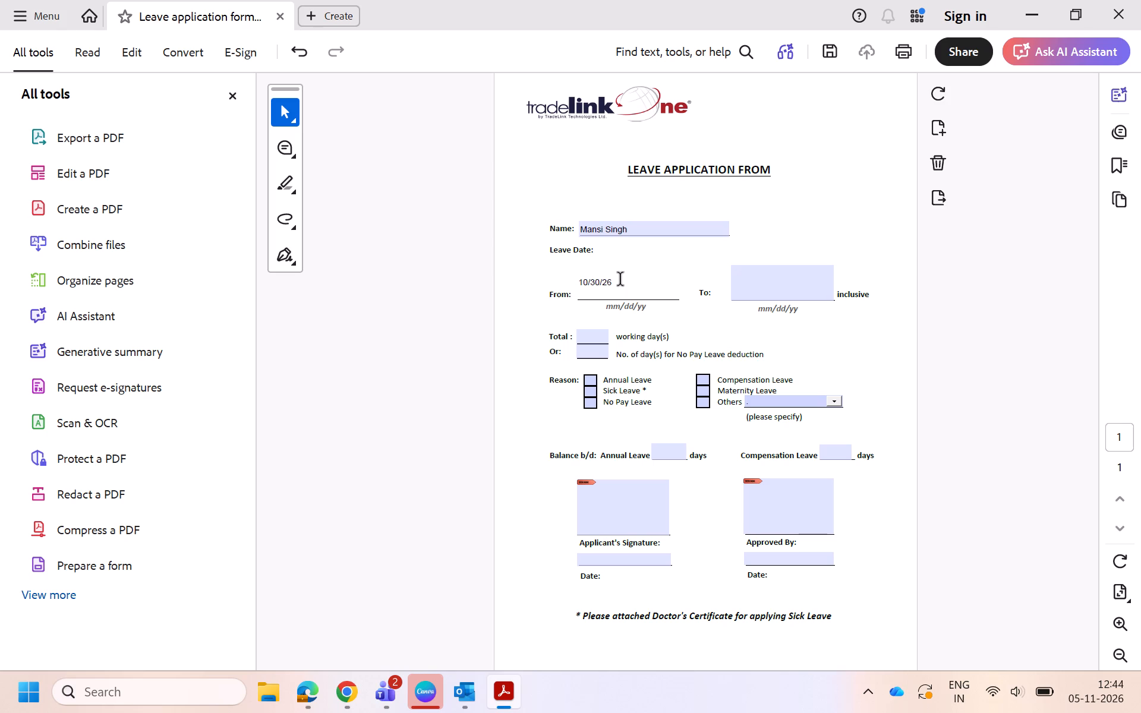
Set the To date of the leave to 10/30/26.
click(773, 291)
text(10)
key(period)
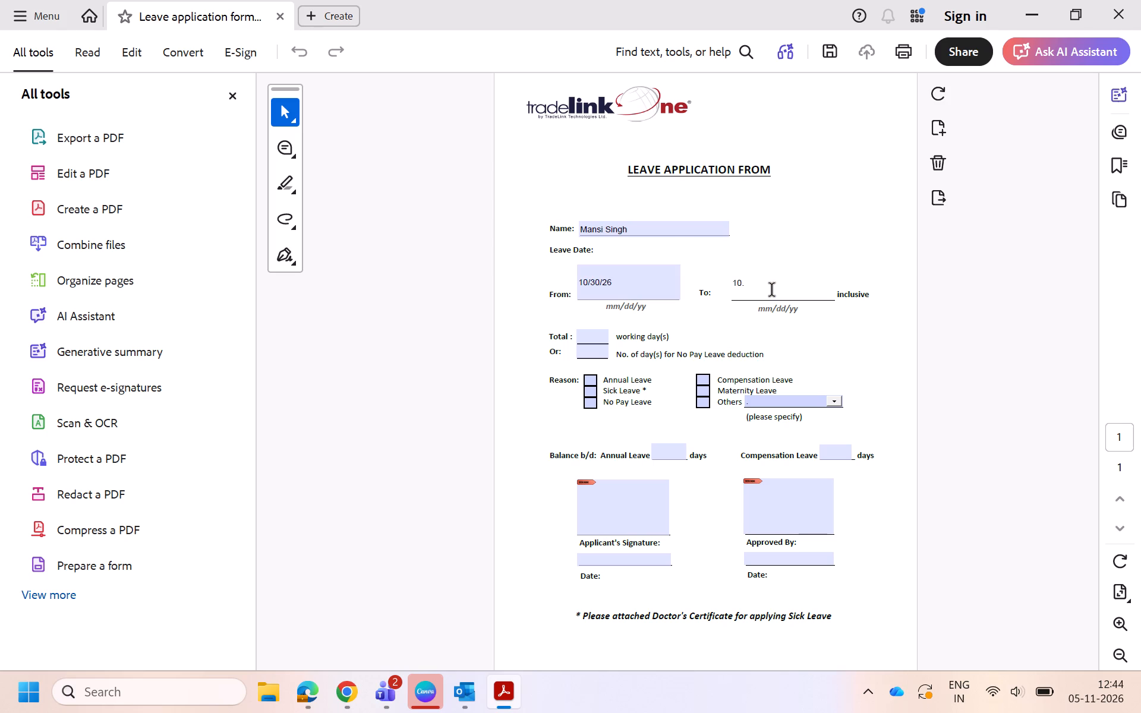
key(BackSpace)
key(slash)
text(30)
text(../)
key(BackSpace)
key(BackSpace)
key(BackSpace)
key(slash)
text(26)
Enter 1 day for No Pay Leave deduction and tick No Pay Leave as the reason.
click(604, 349)
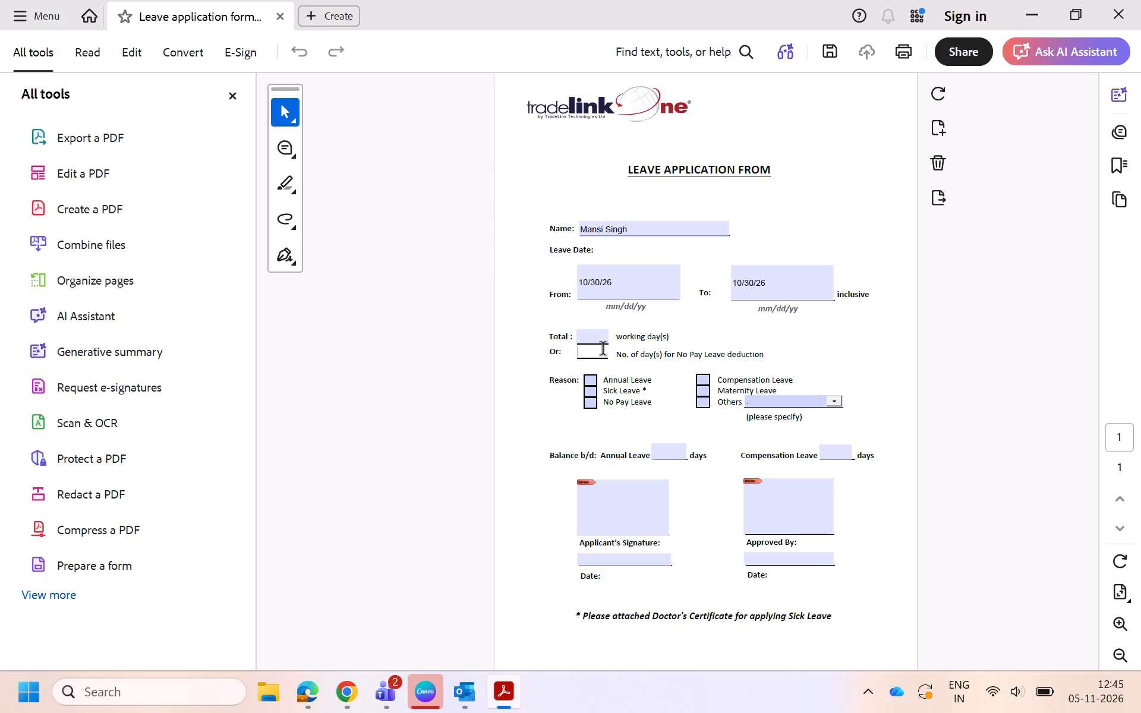
key(1)
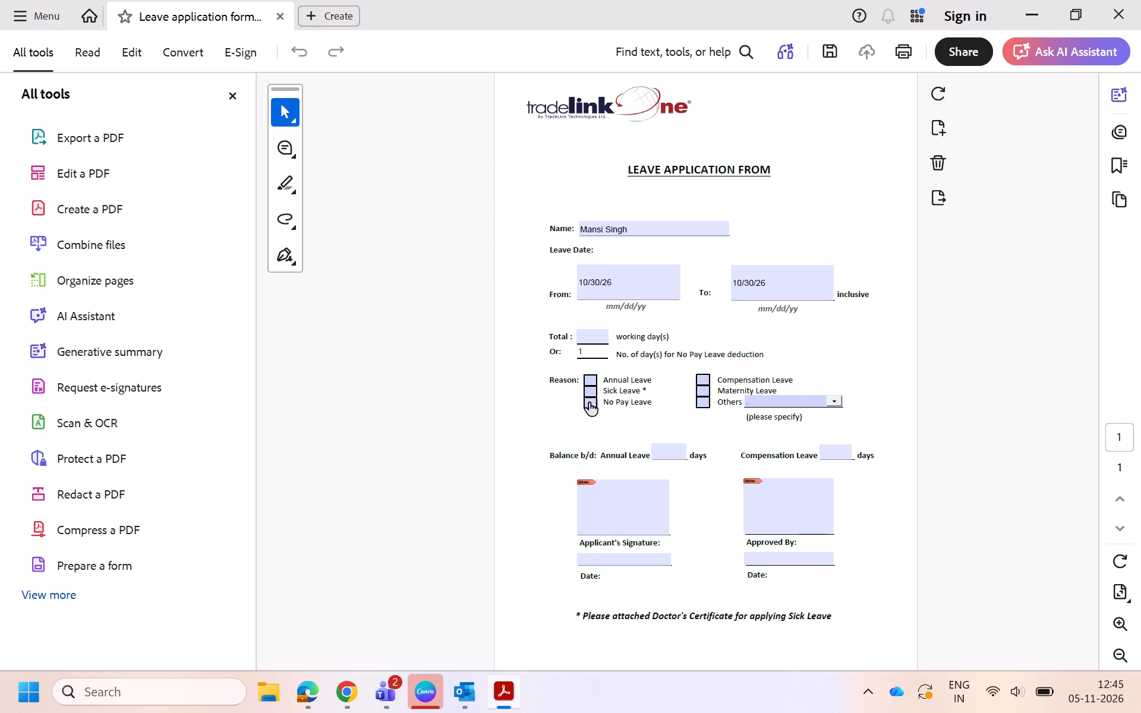
click(588, 402)
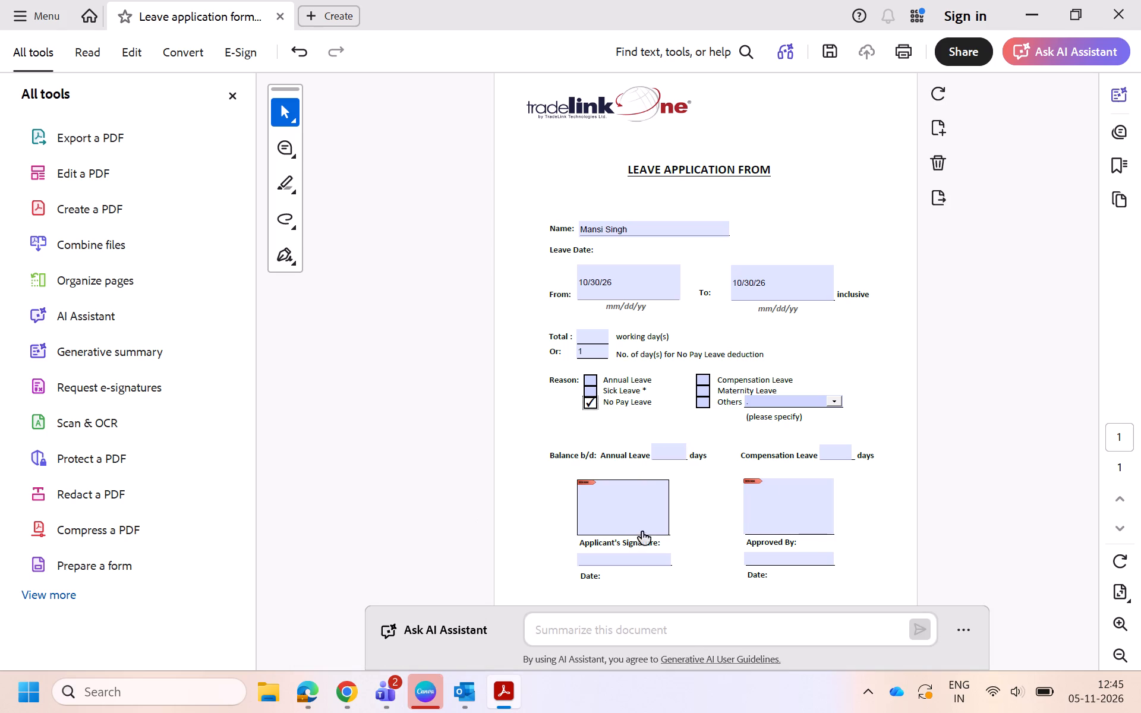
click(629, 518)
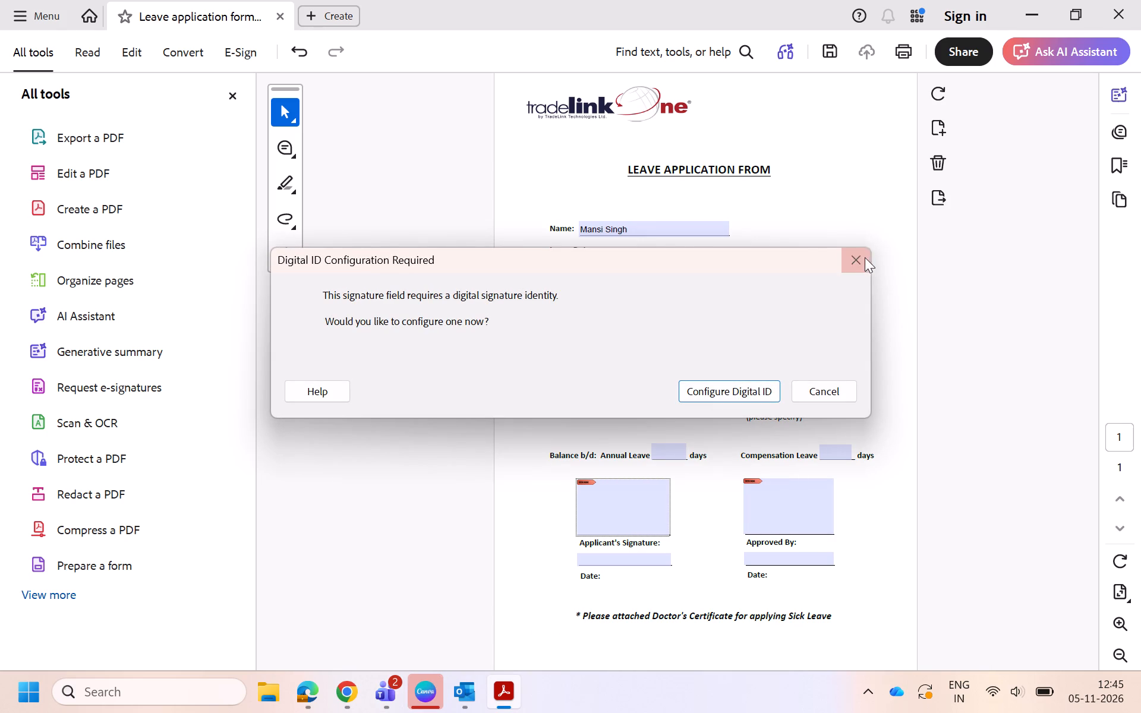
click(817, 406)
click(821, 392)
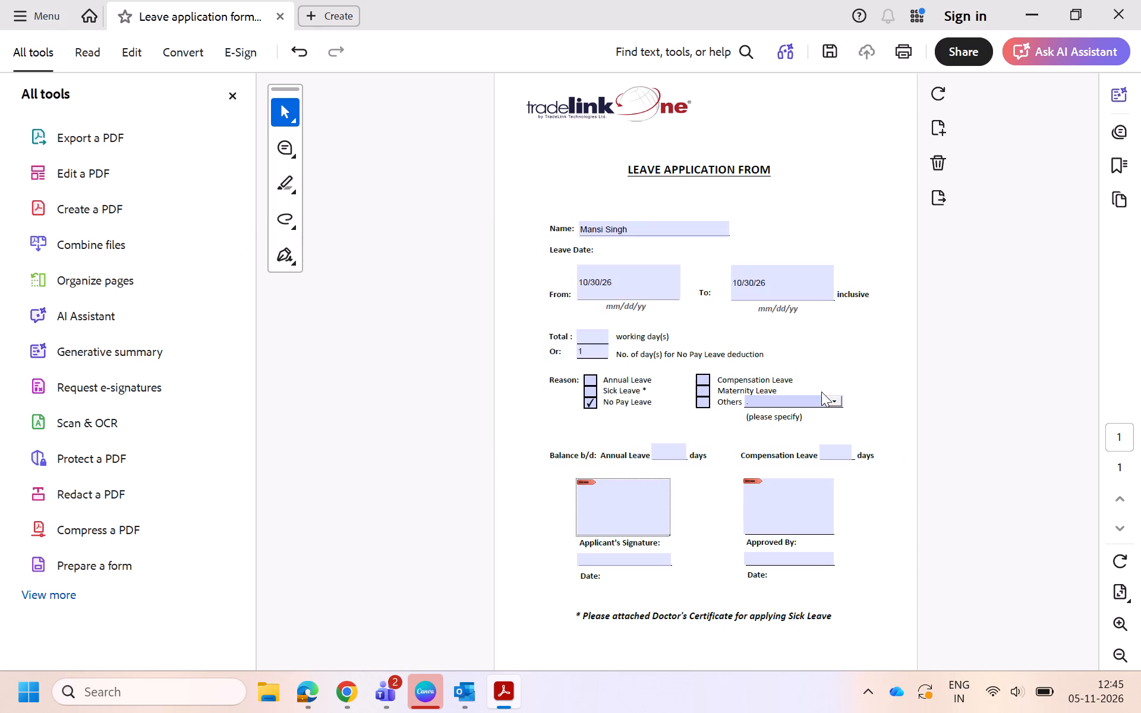
Place the saved handwritten signature in the Applicant's Signature box and dismiss the form-filling notice.
click(294, 258)
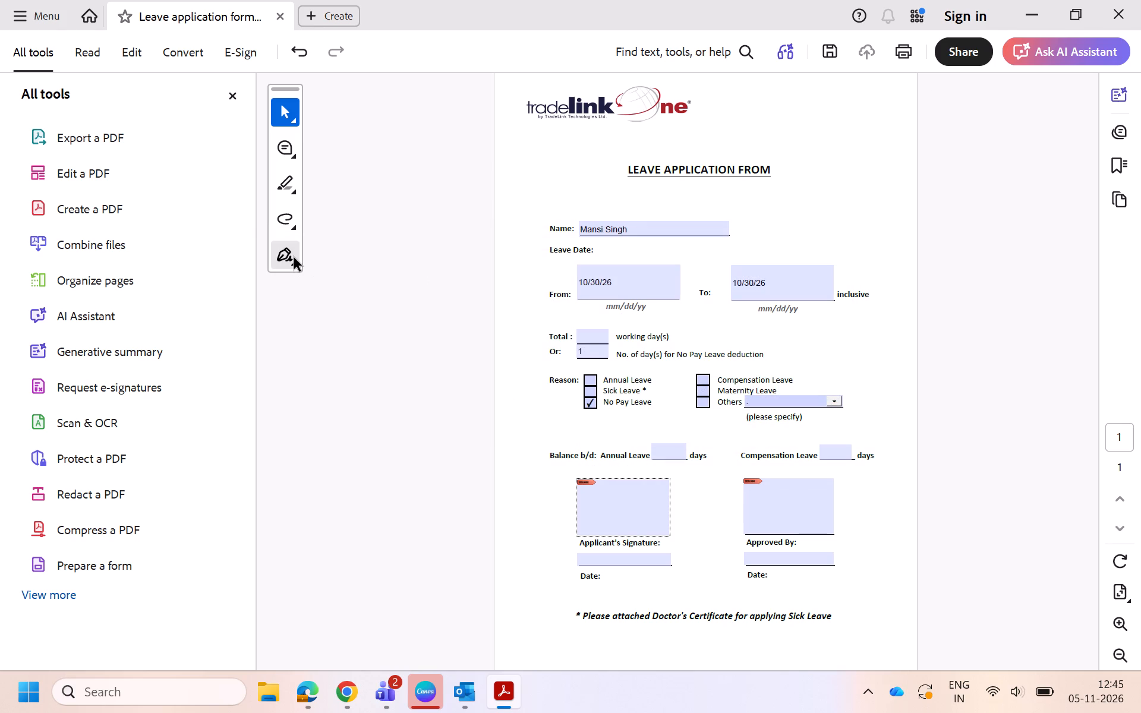
click(428, 271)
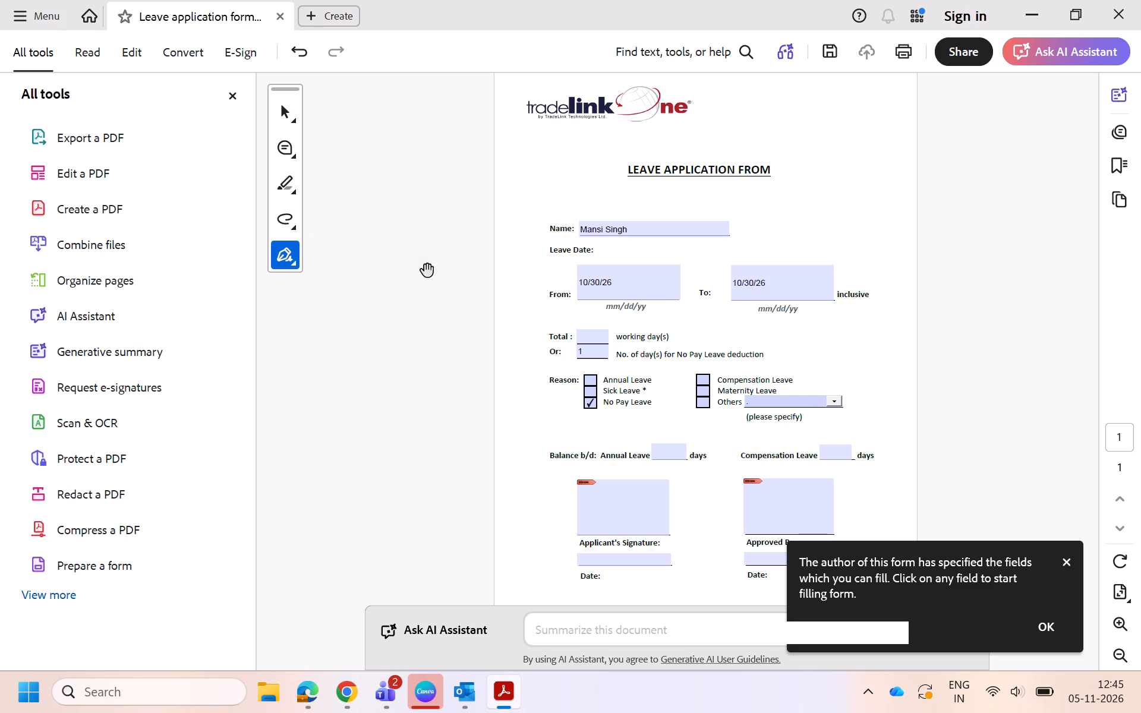
click(619, 506)
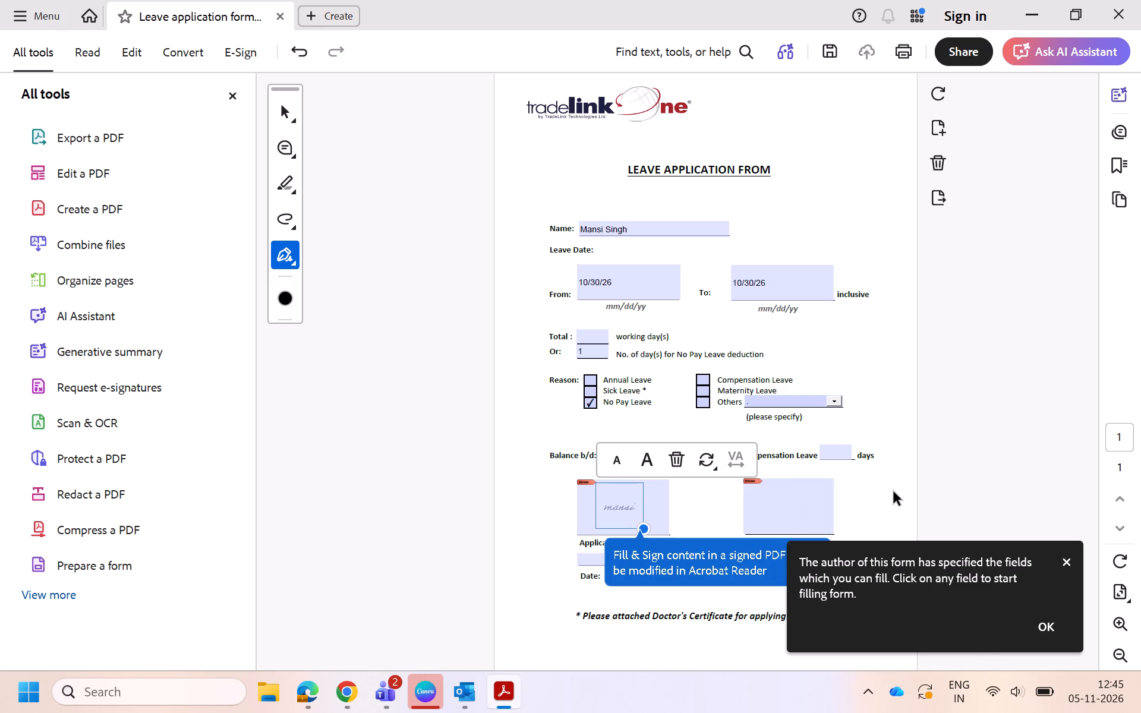
click(894, 492)
click(1051, 627)
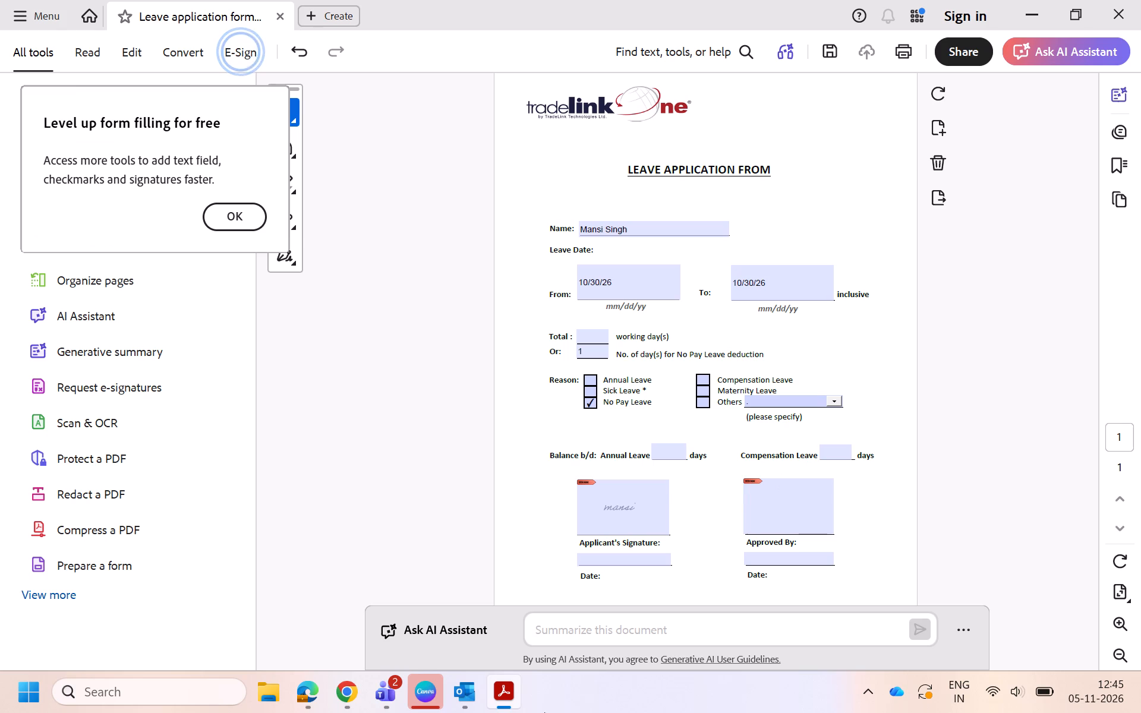
Open Leave application form_07 from File Explorer and compare its signature and date entries with the fillable form.
click(278, 680)
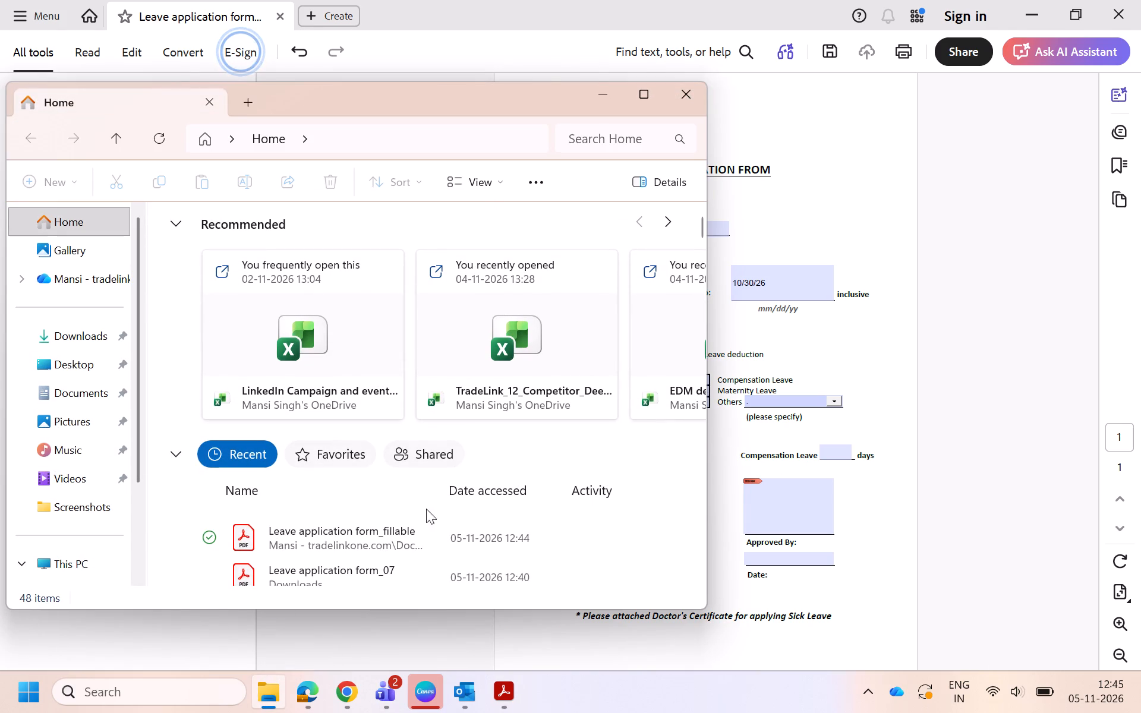
double_click(390, 563)
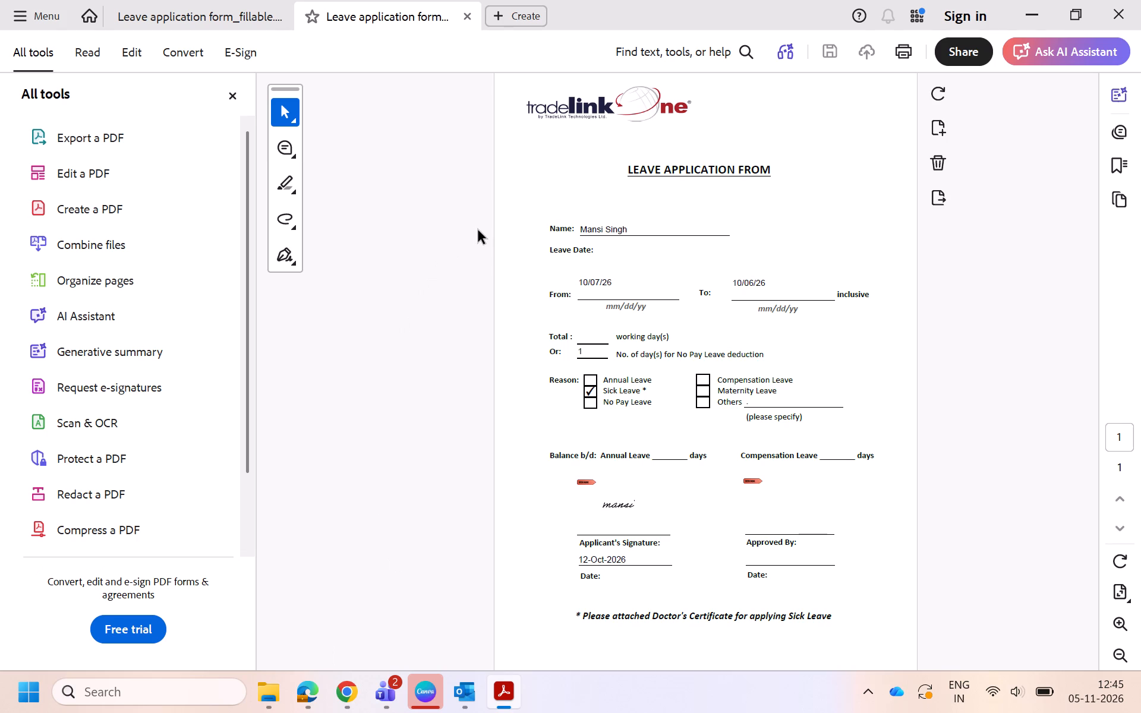
click(216, 12)
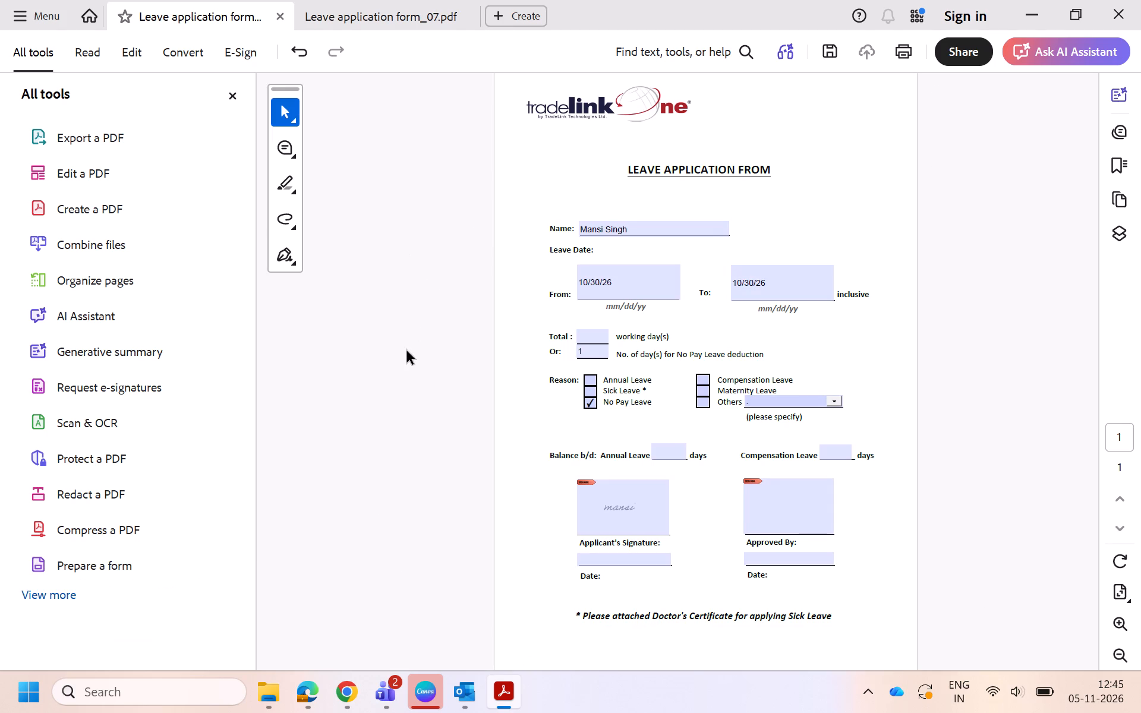
click(398, 13)
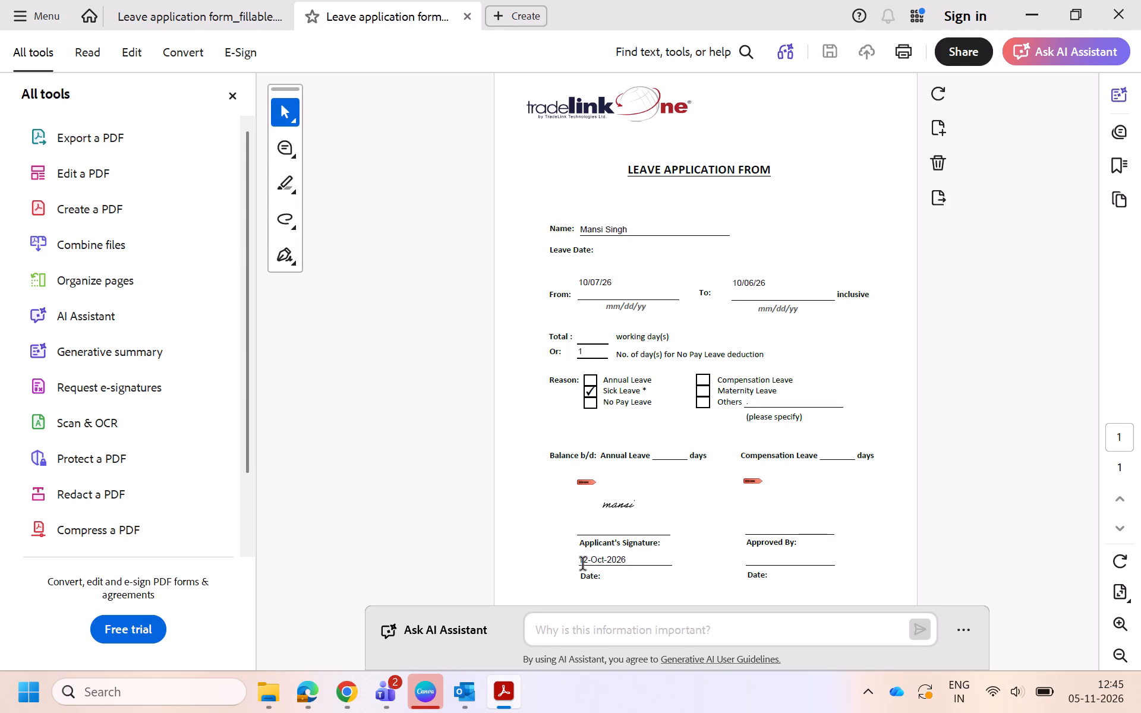
click(194, 14)
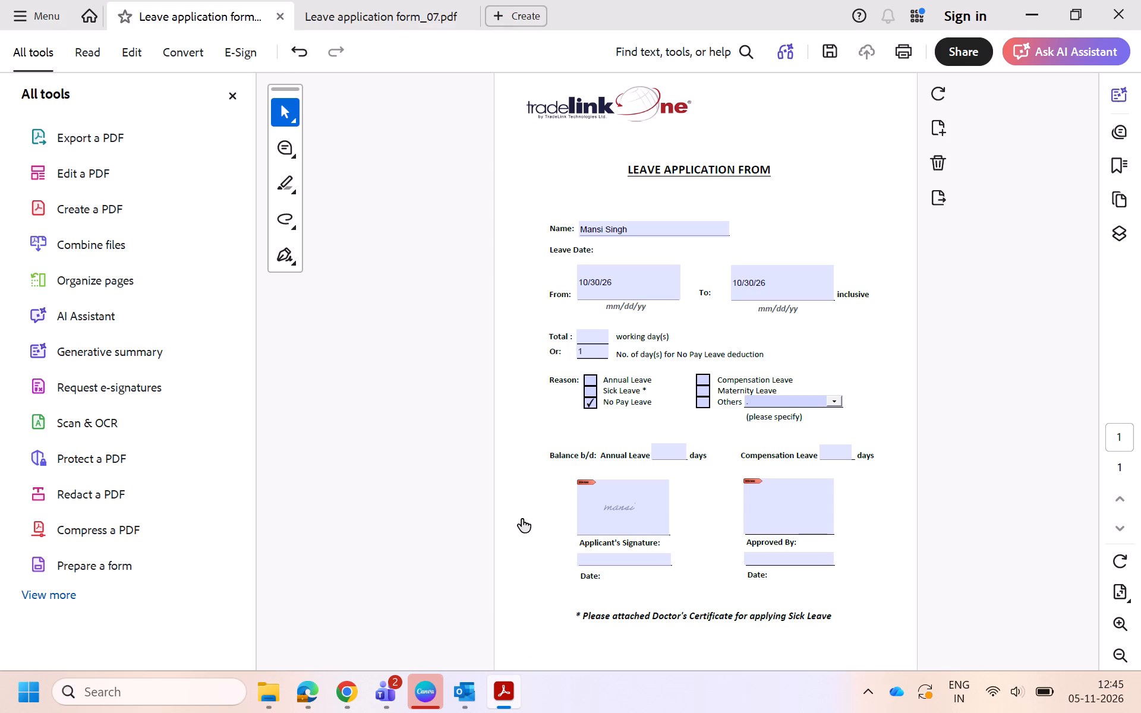
click(633, 563)
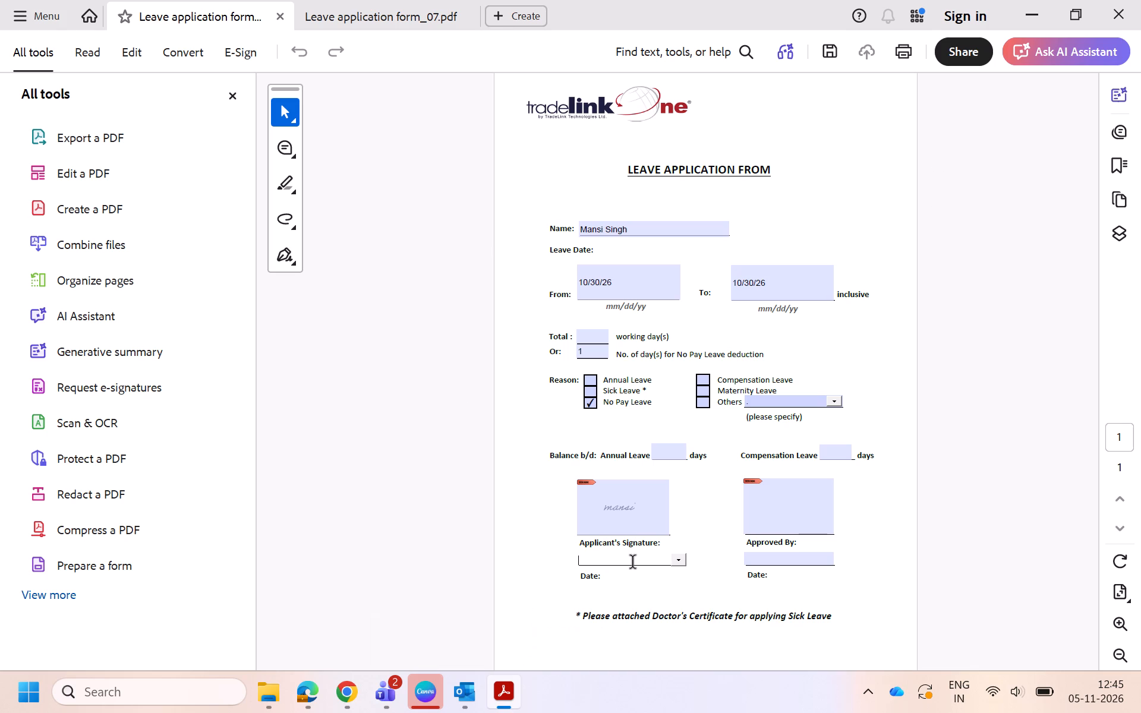
click(427, 11)
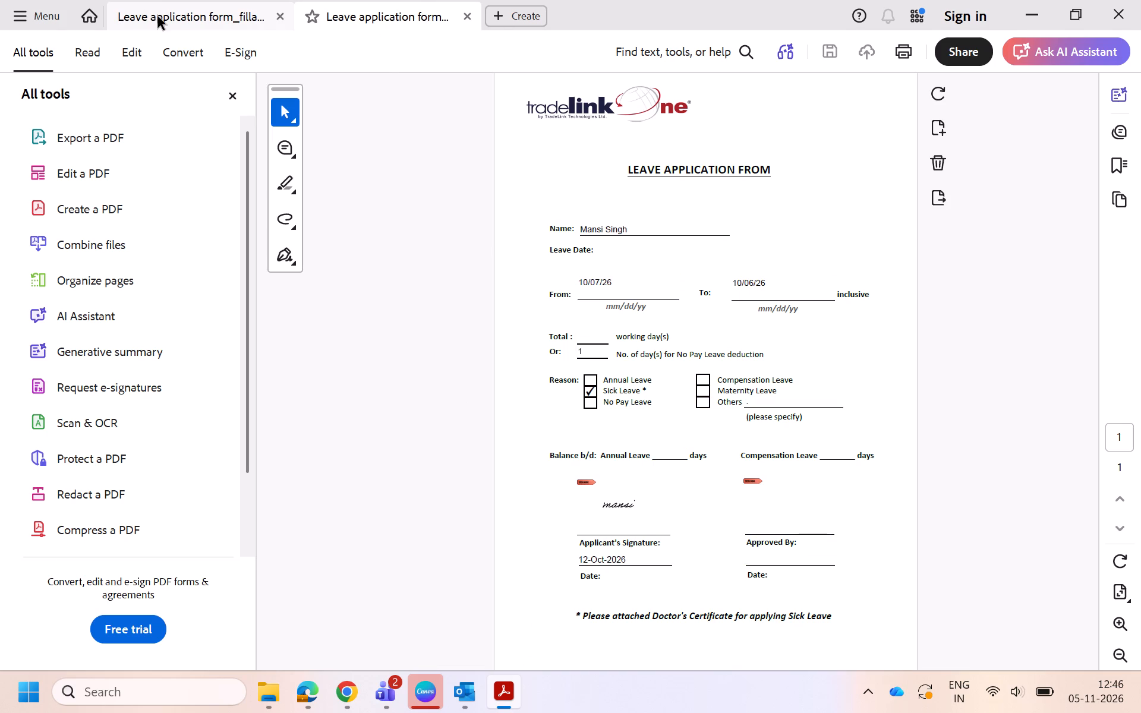
click(157, 17)
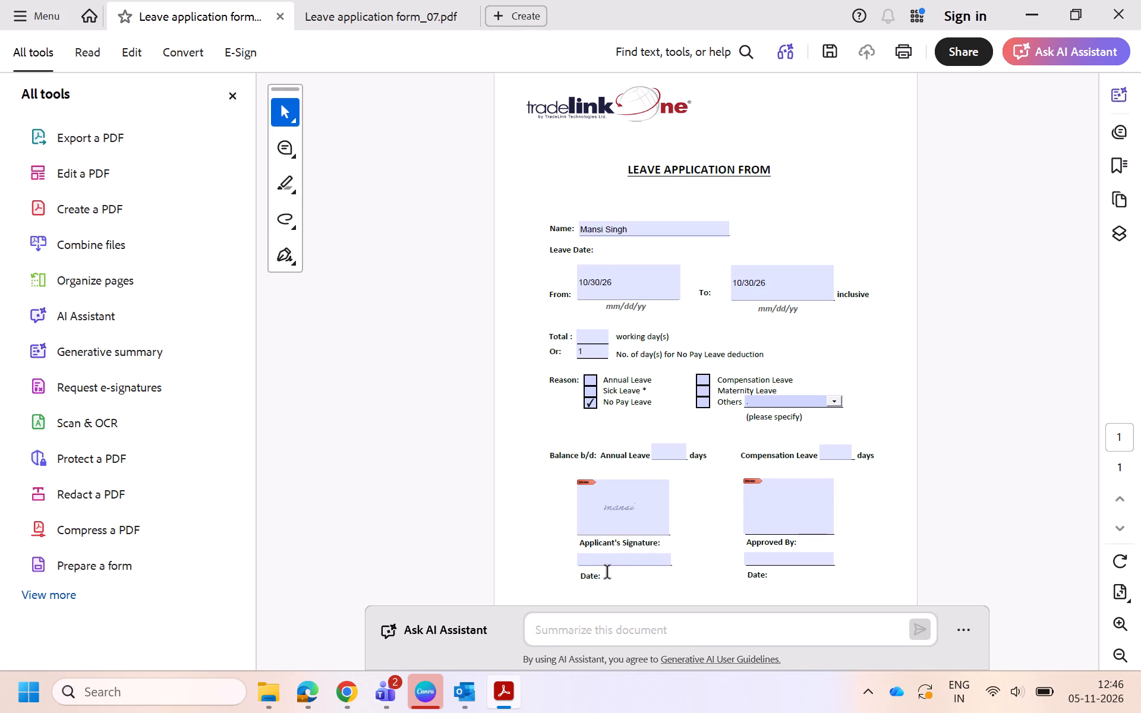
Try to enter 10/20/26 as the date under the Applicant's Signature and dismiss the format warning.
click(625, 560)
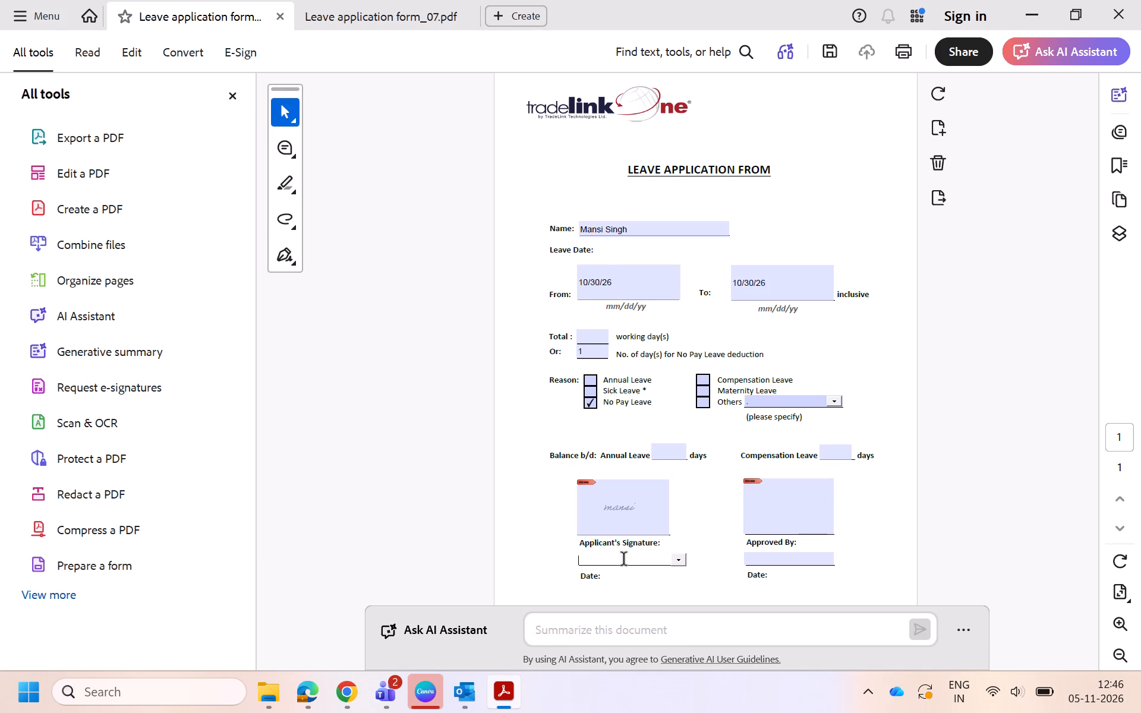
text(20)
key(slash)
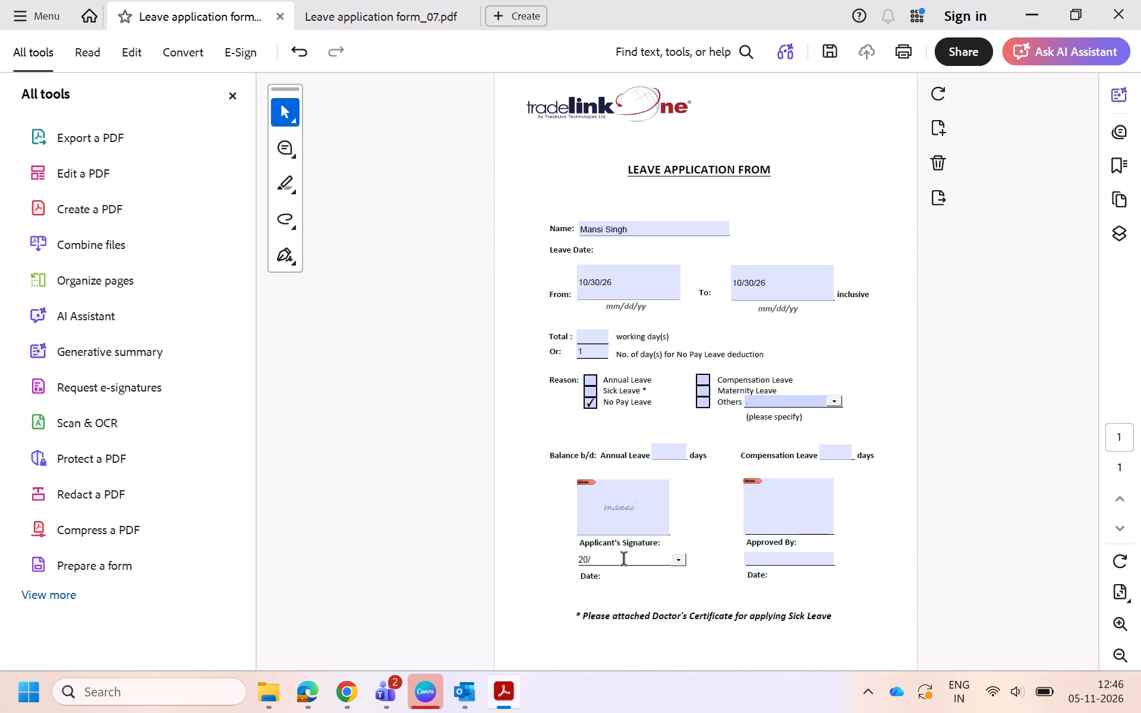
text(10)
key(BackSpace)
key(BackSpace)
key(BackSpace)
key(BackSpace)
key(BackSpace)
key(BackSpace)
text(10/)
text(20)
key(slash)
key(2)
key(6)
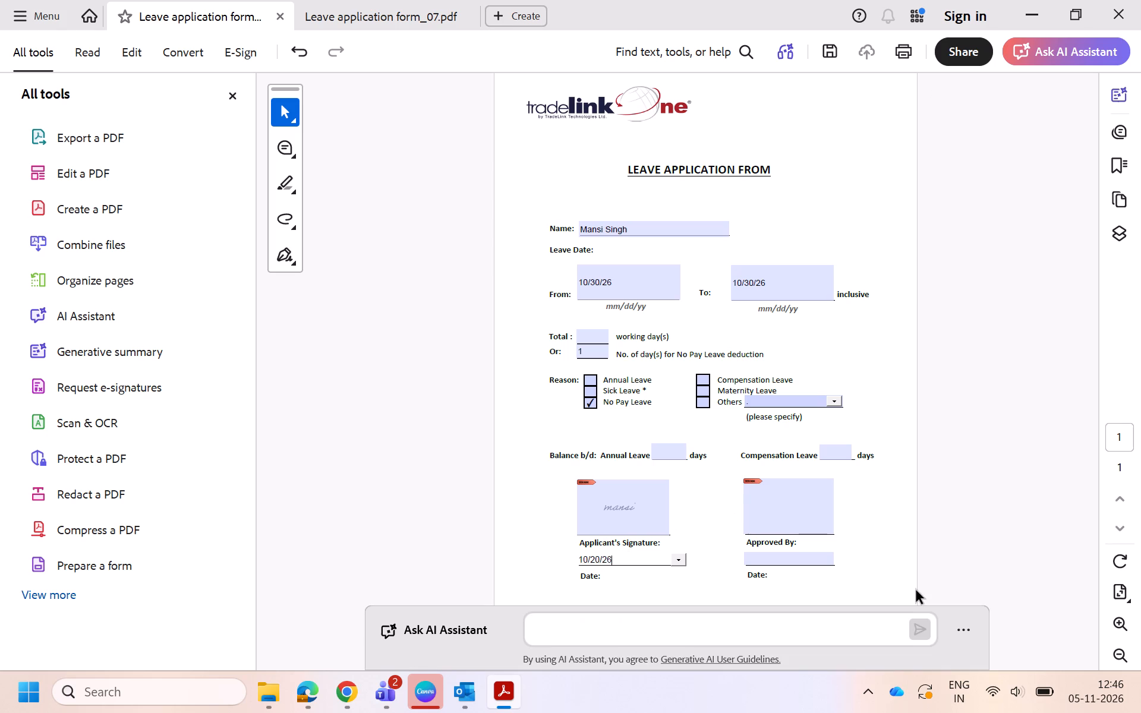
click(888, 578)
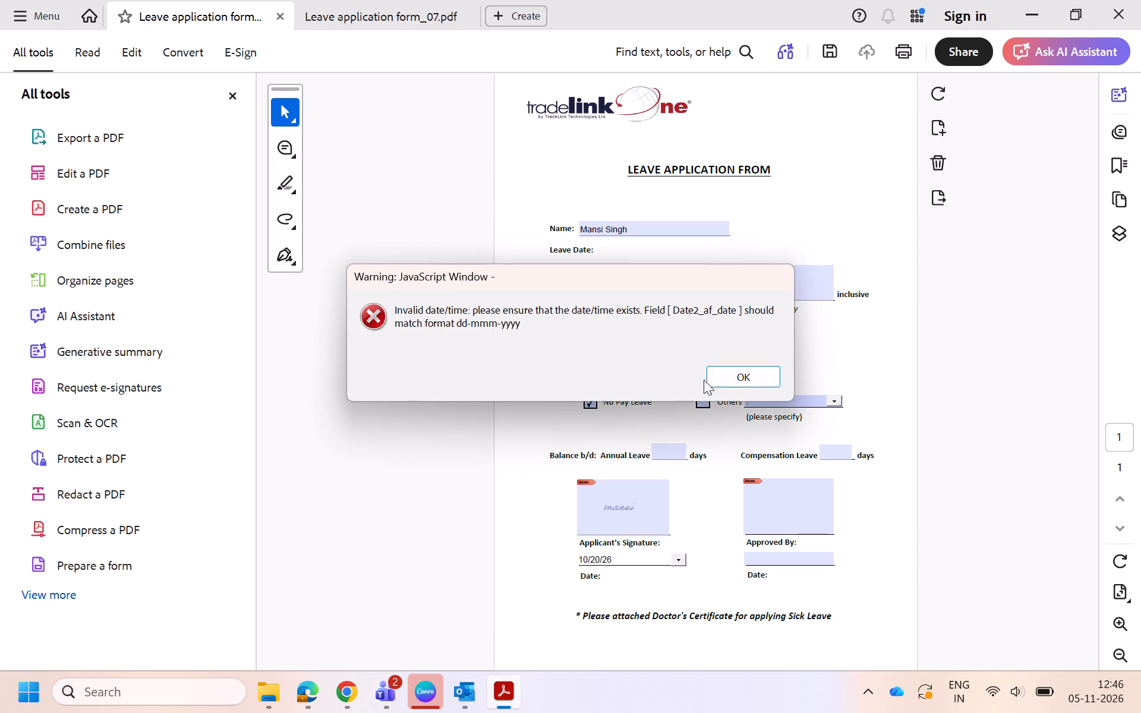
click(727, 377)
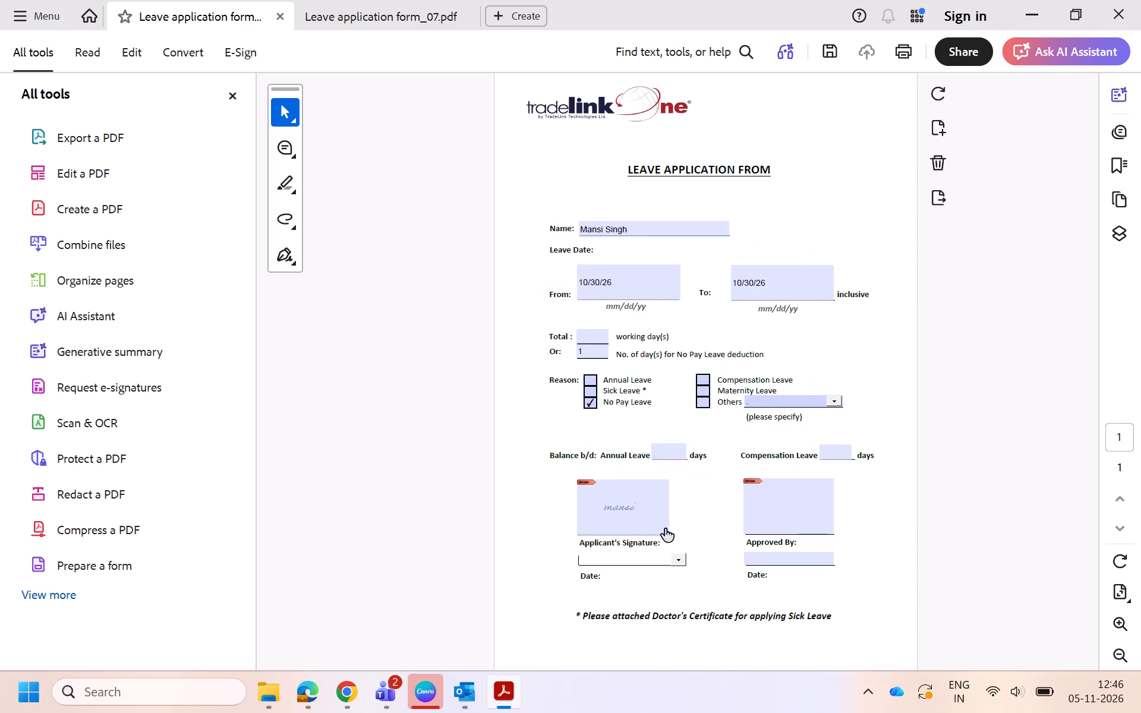
Enter 20/10/2026 as the date under the Applicant's Signature.
key(Right)
key(Page_Down)
text(20)
text(10)
key(BackSpace)
key(BackSpace)
key(slash)
text(10)
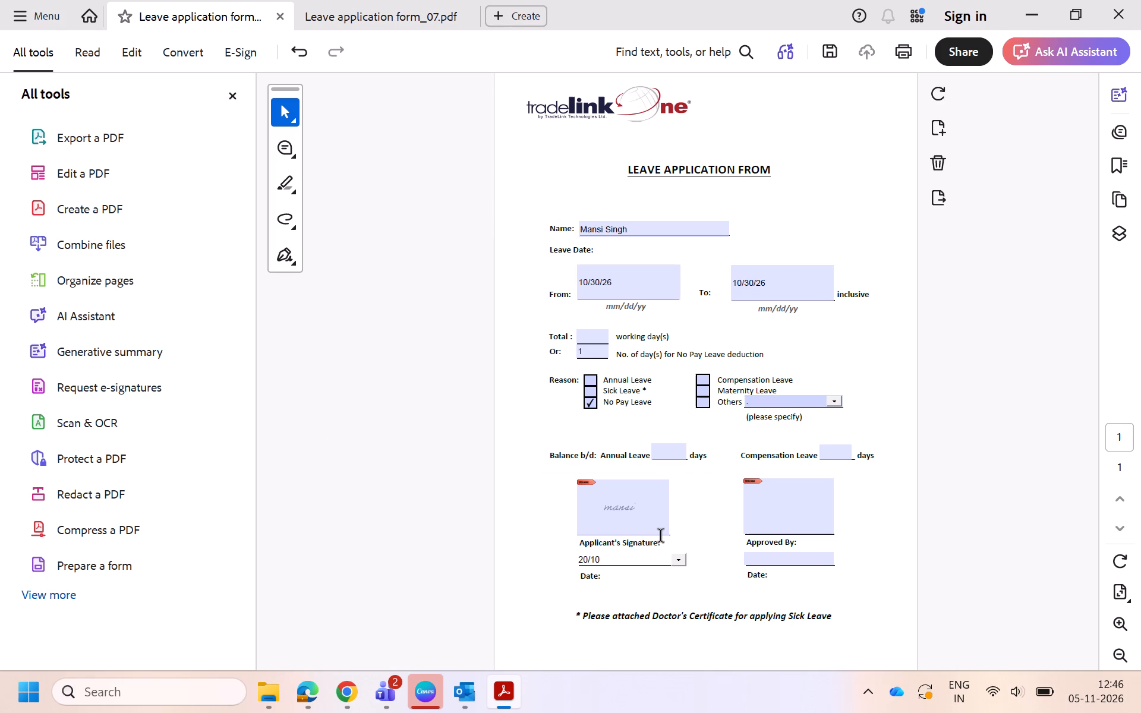
text(/.)
key(BackSpace)
text(202)
key(6)
click(516, 554)
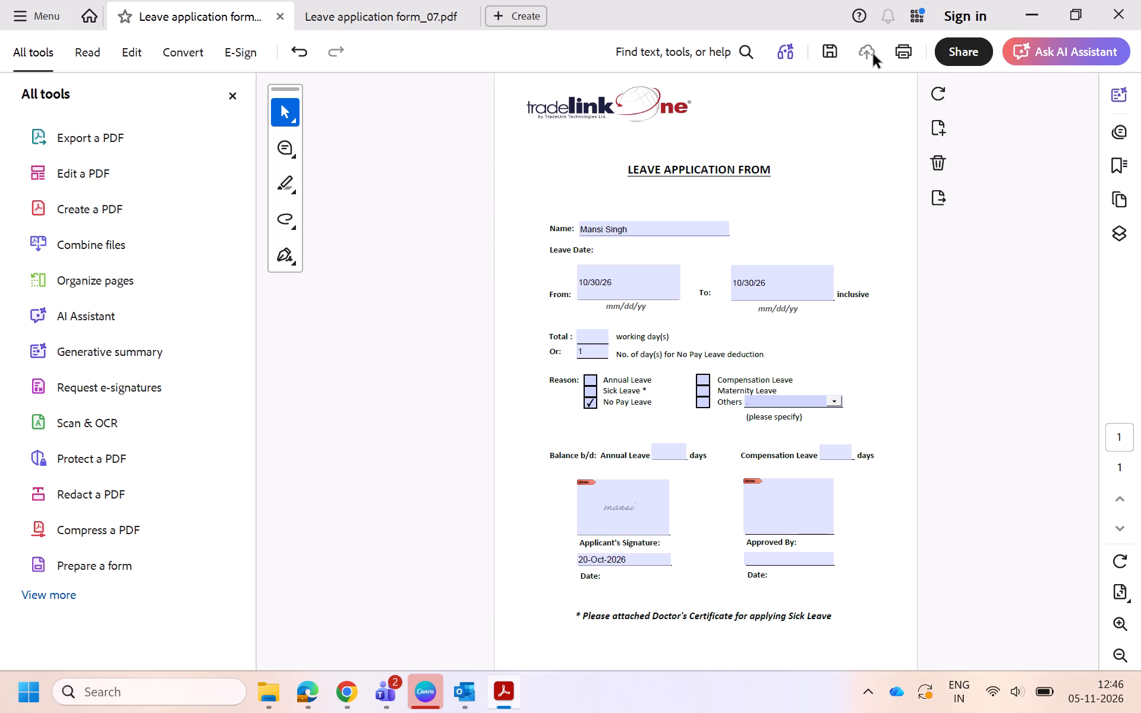
Try to save a copy of the form in the OneDrive Documents folder as Leave application form 30/10.
click(833, 49)
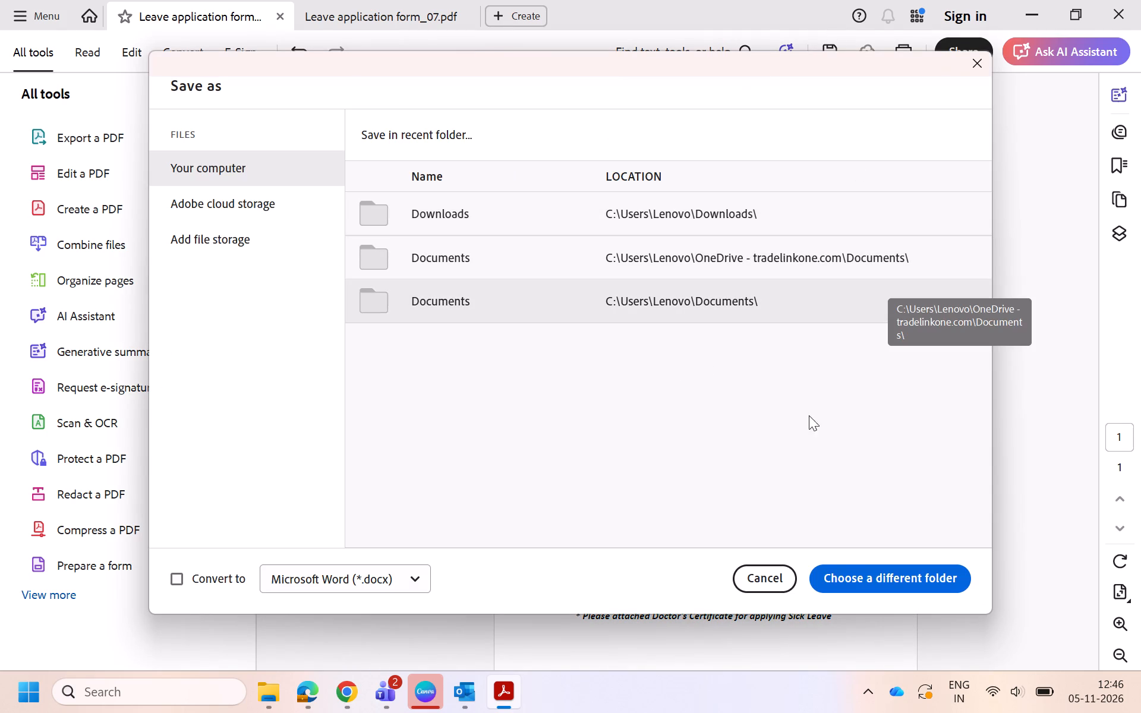
click(857, 581)
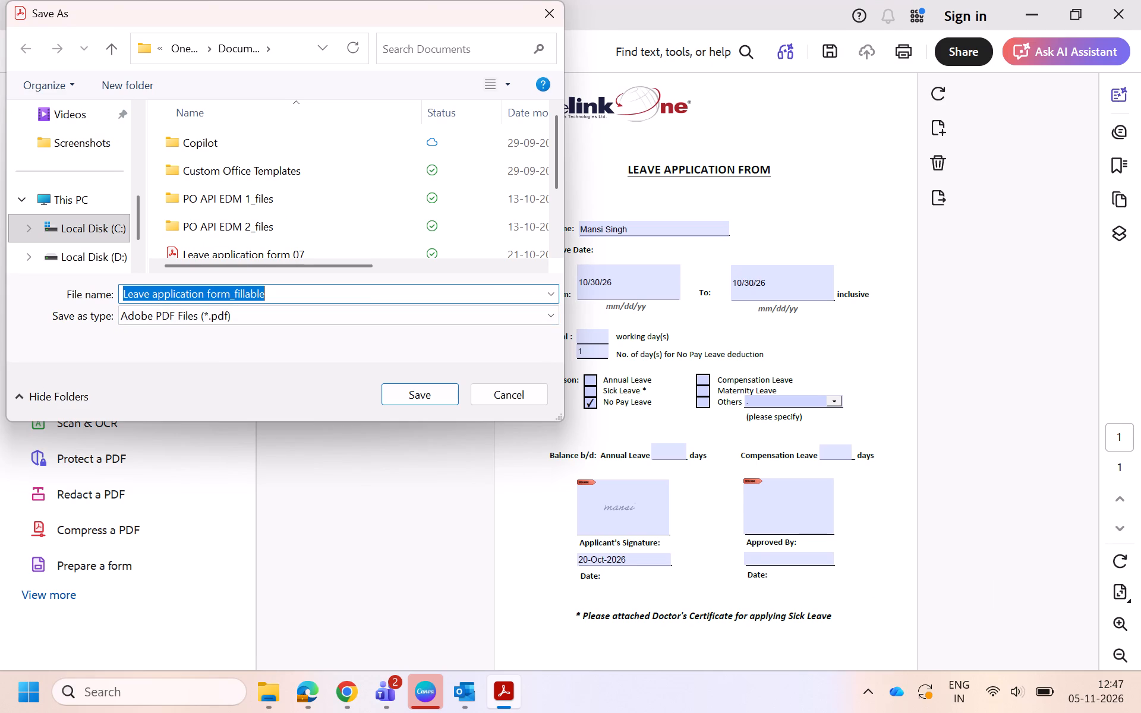
click(294, 289)
key(BackSpace)
key(BackSpace)
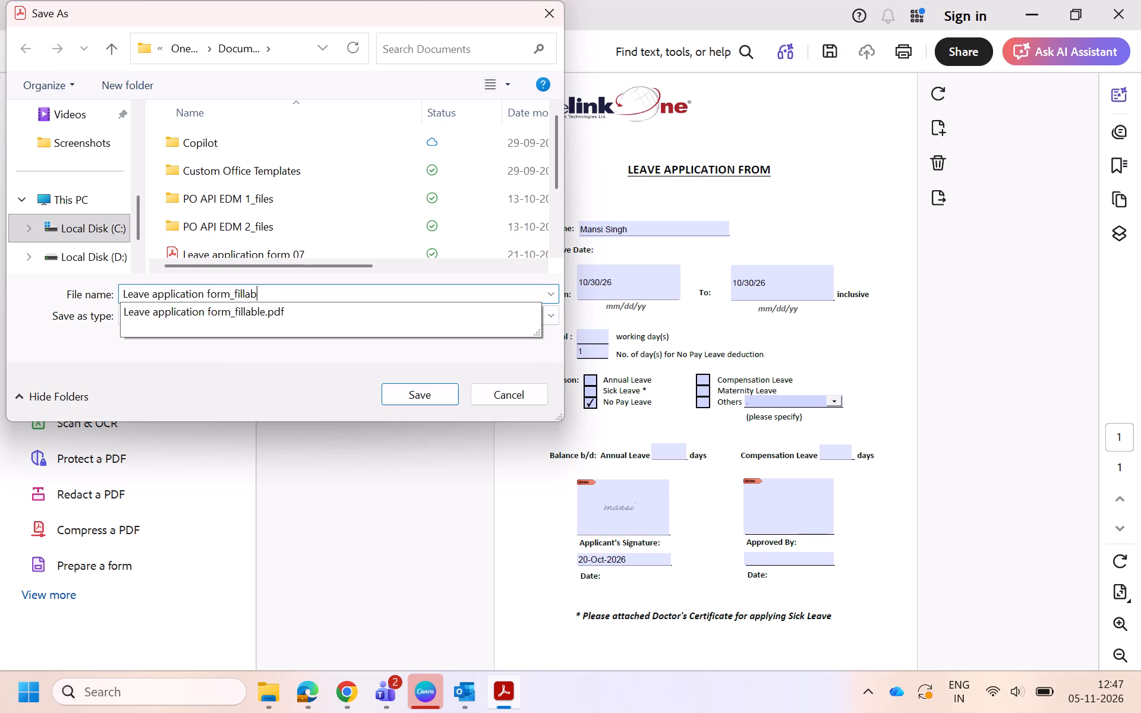
key(BackSpace)
key(BackSpace)
key(BackSpace)
key(BackSpace)
key(BackSpace)
key(BackSpace)
key(BackSpace)
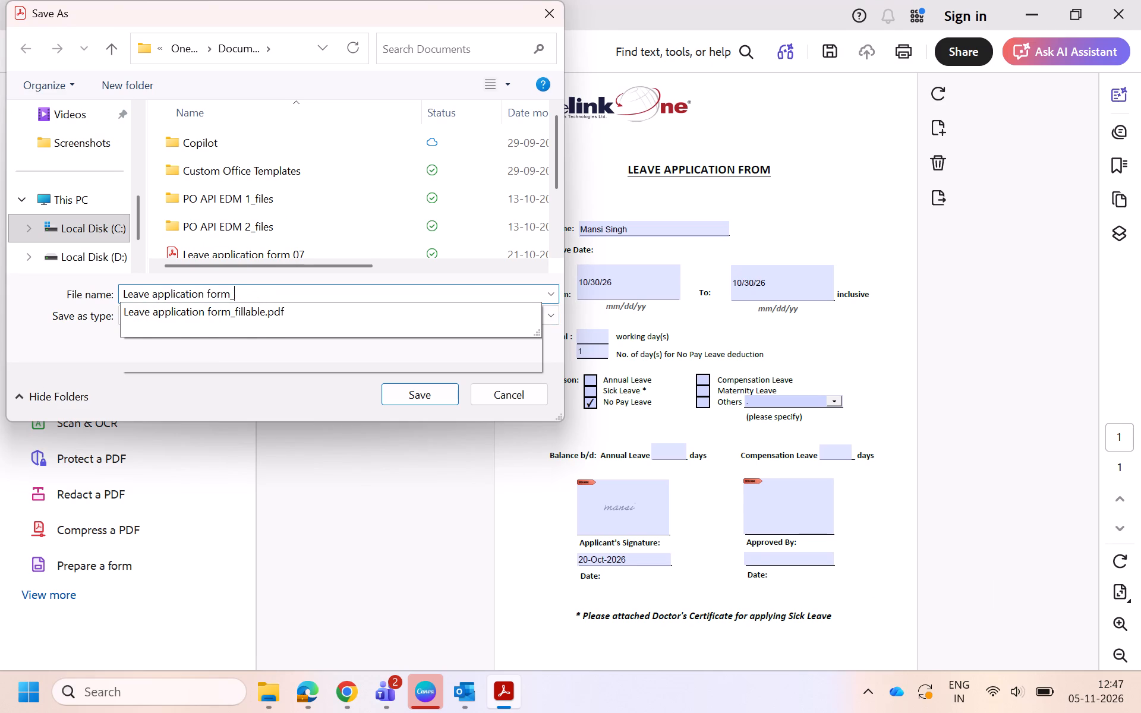
key(space)
text(30/10)
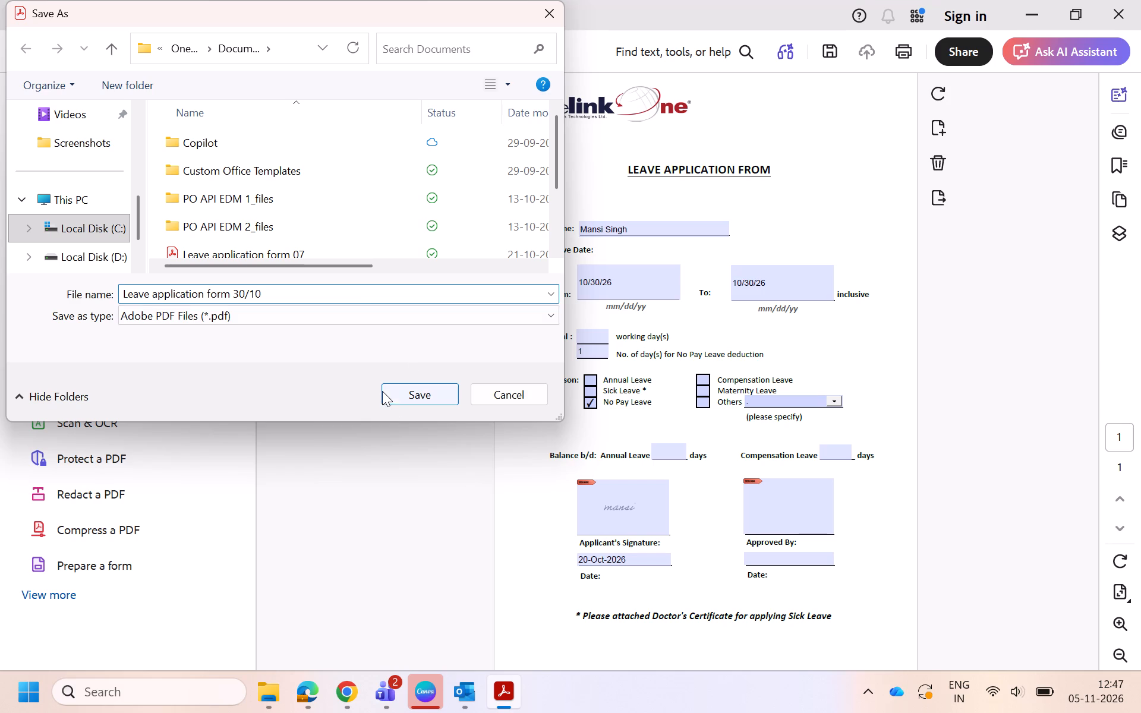
click(393, 394)
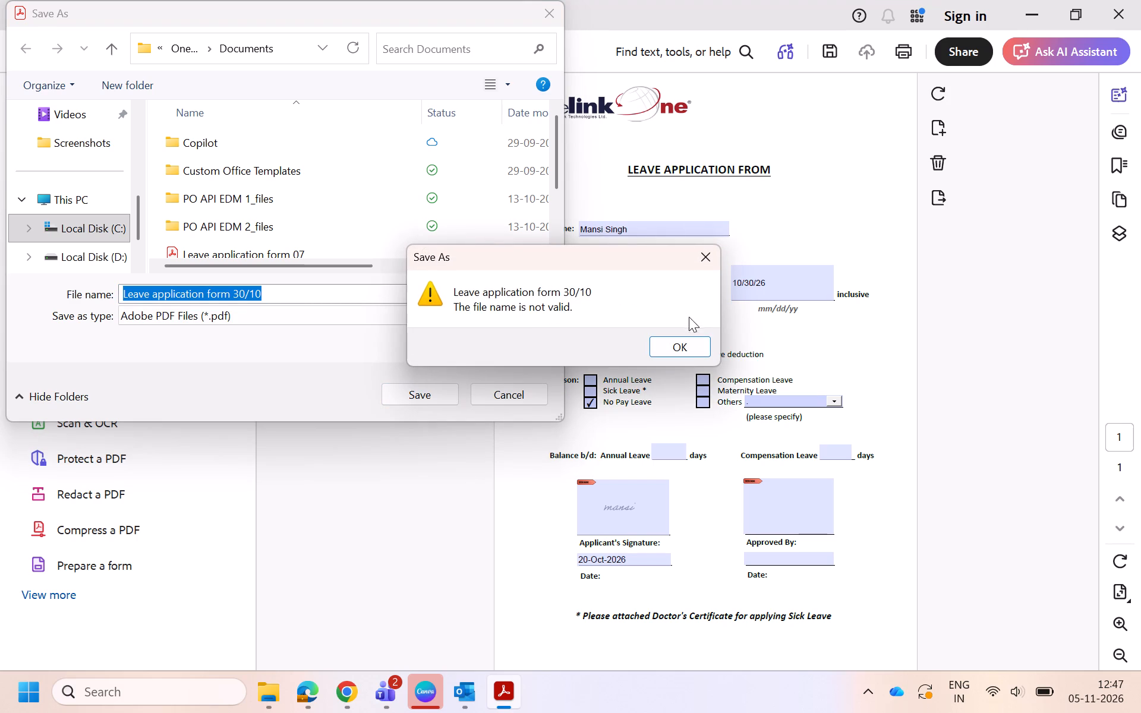
click(266, 294)
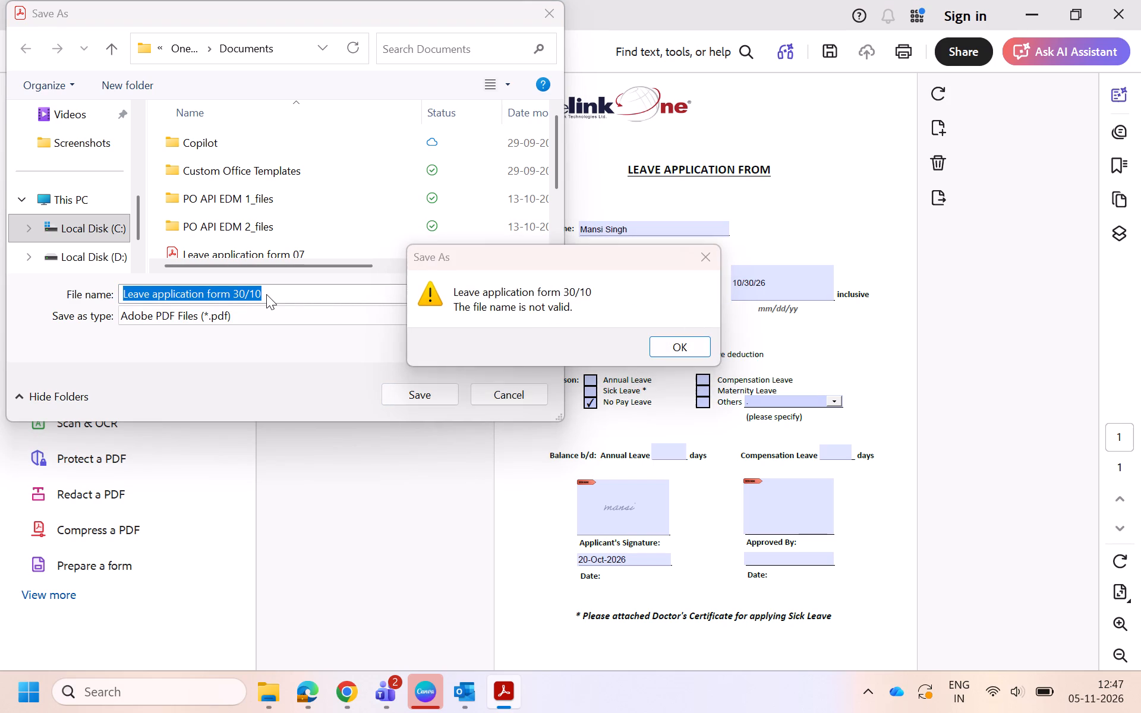
click(266, 294)
click(686, 348)
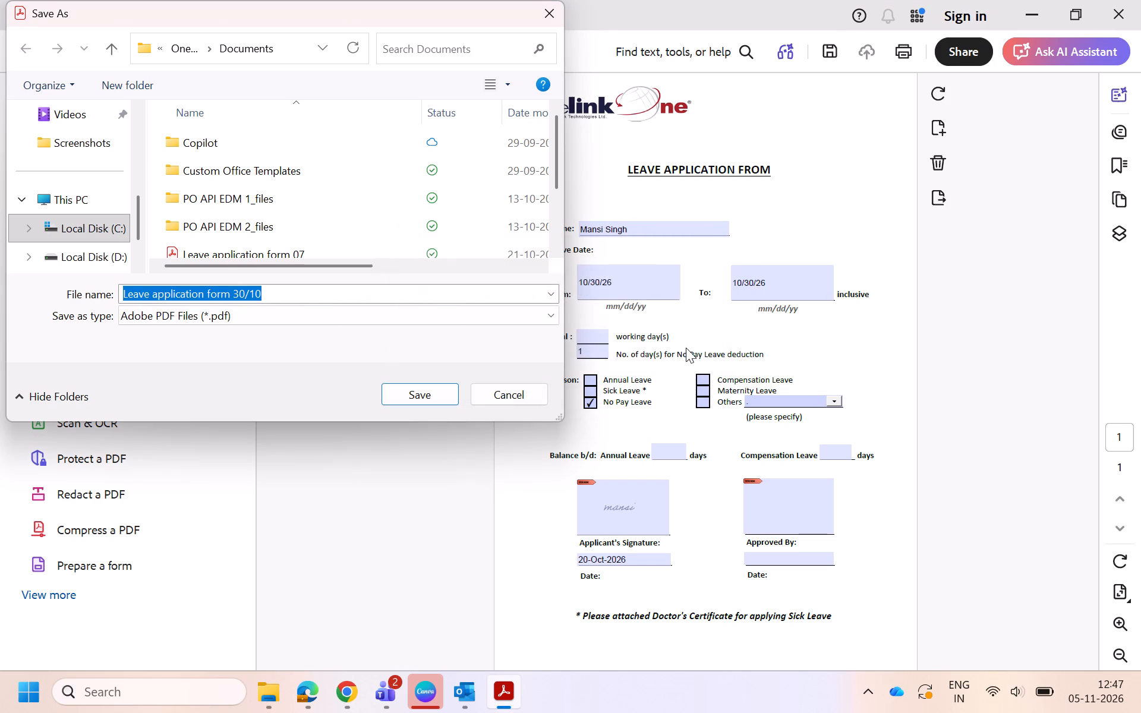
Change the file name to Leave application form 30 and save the PDF in Documents.
click(392, 295)
click(392, 295)
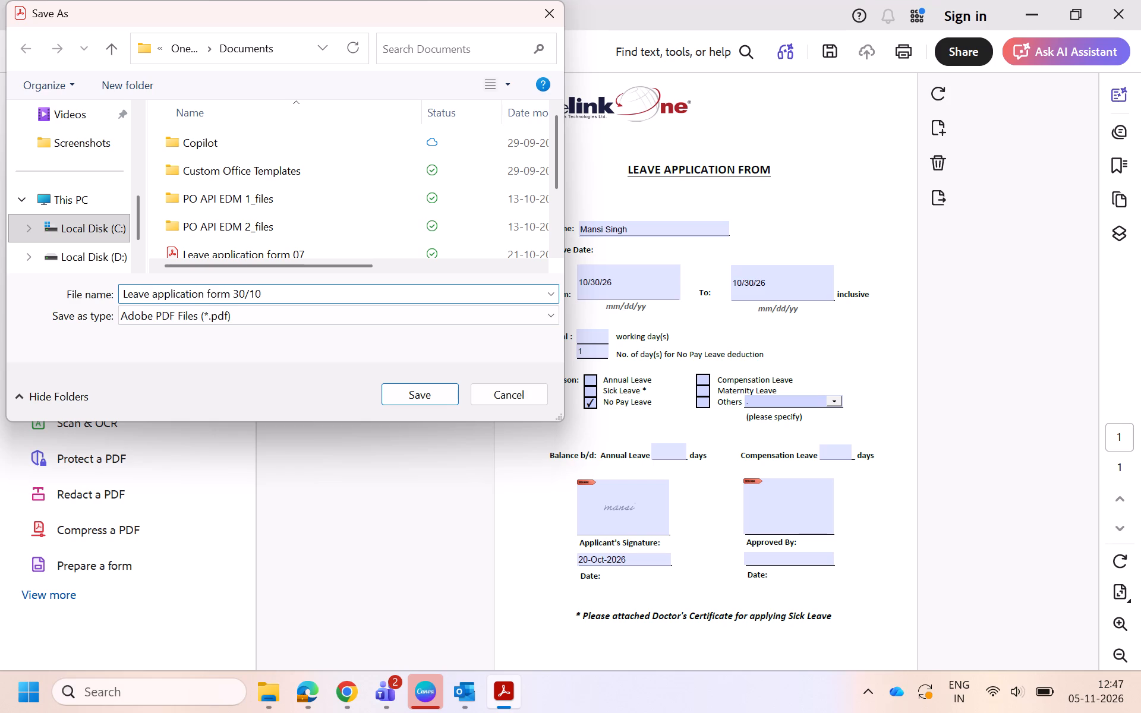
click(392, 295)
key(BackSpace)
key(BackSpace)
key(BackSpace)
key(BackSpace)
key(0)
click(424, 397)
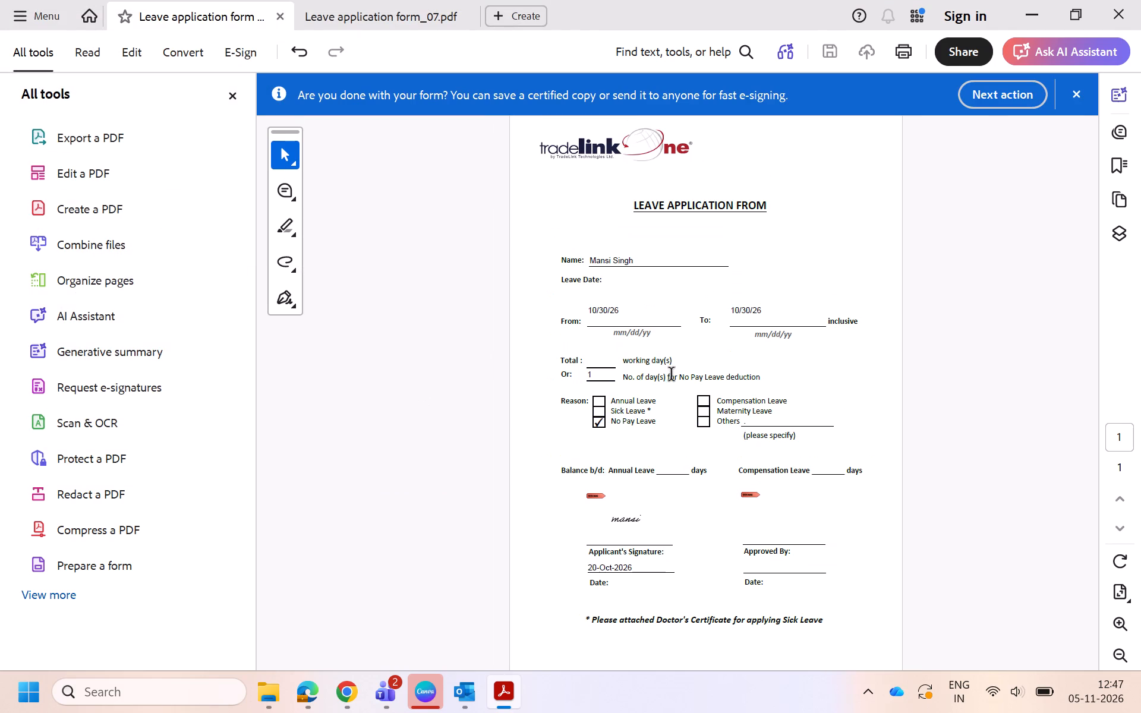
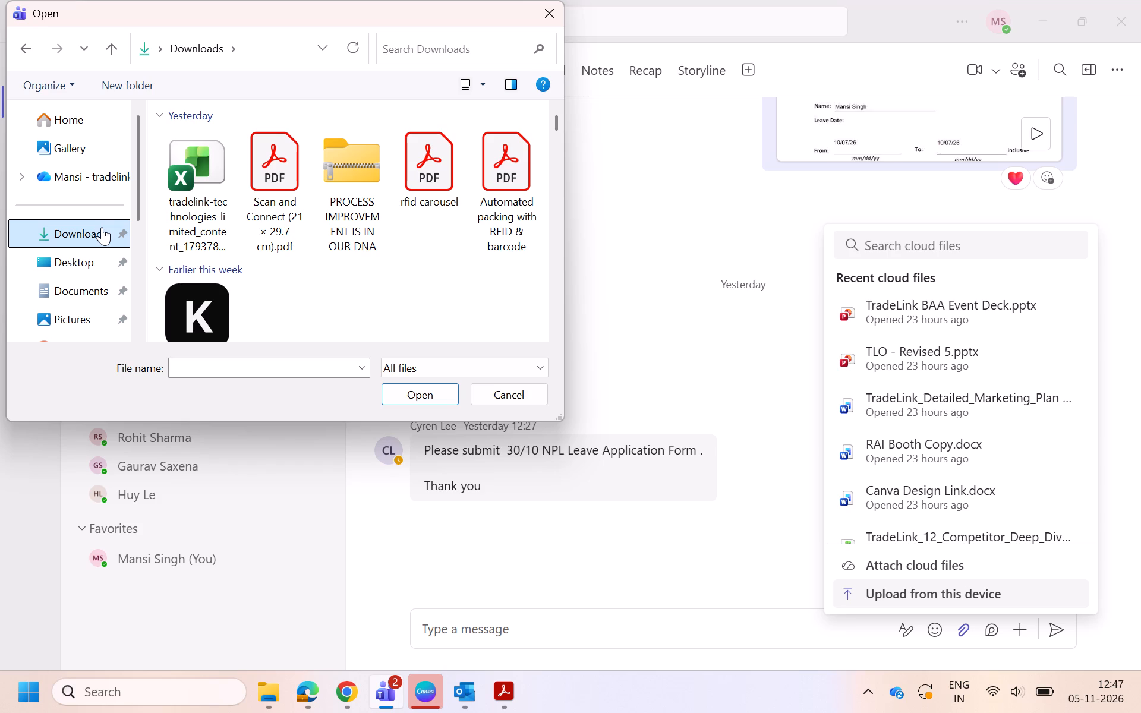
Search the Downloads folder for "leave app" and look through the results for the form to upload.
click(456, 42)
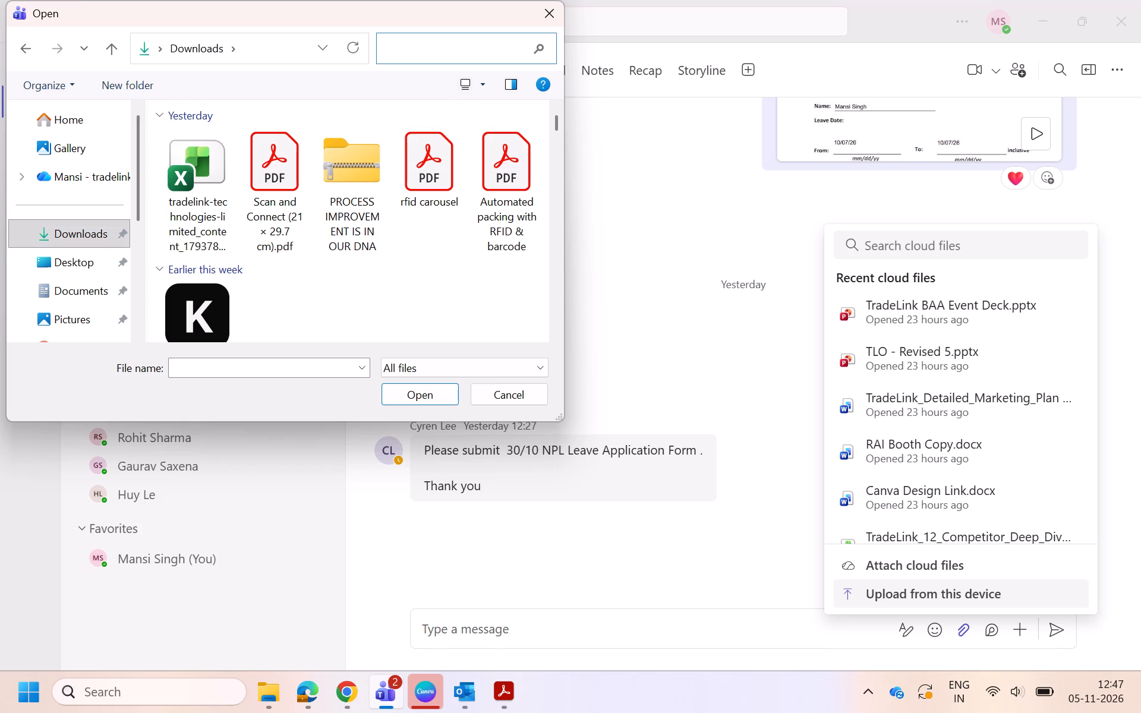
text(lea)
text(ve)
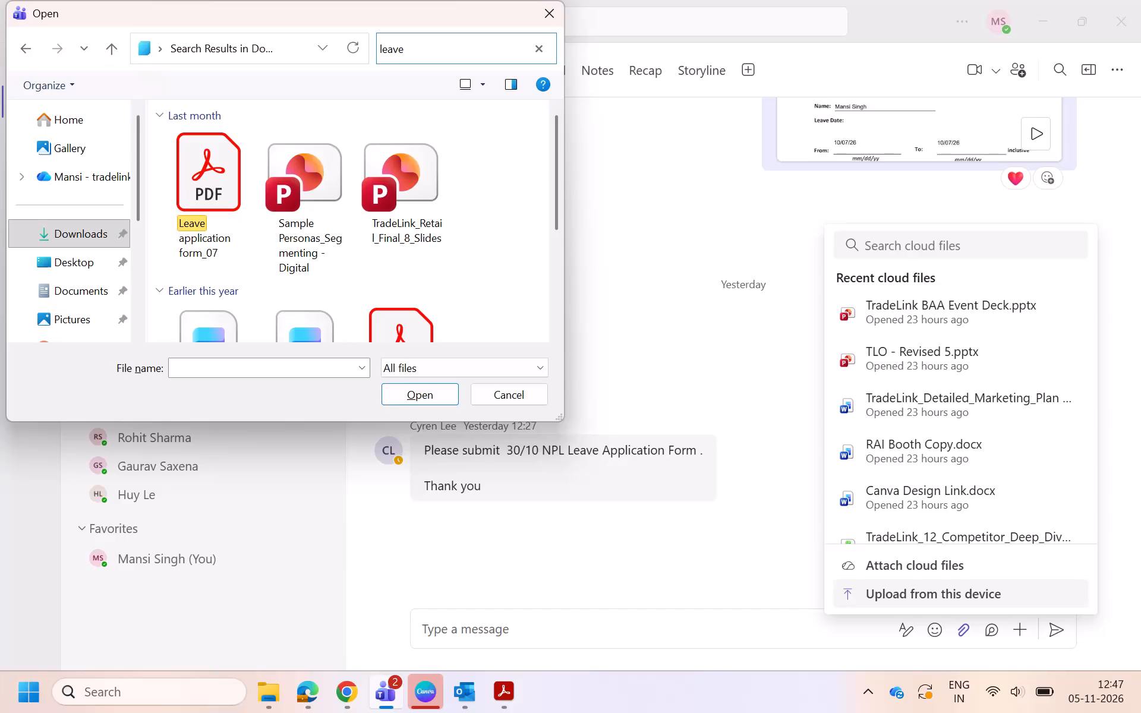
key(space)
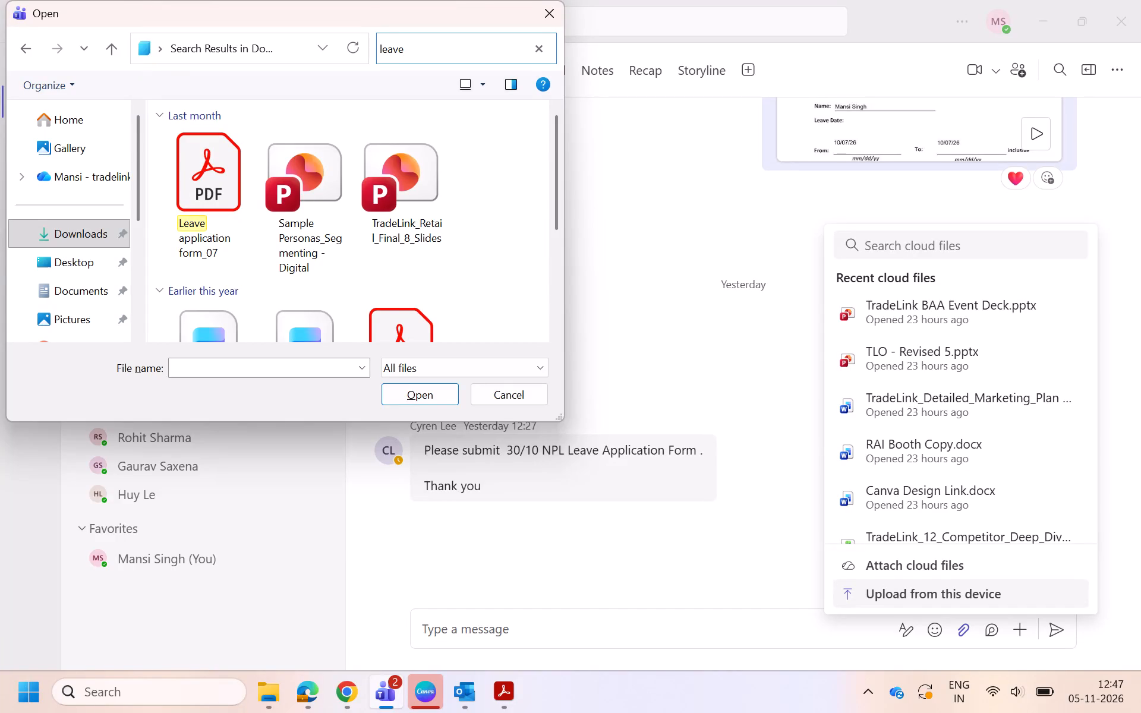
text(ap)
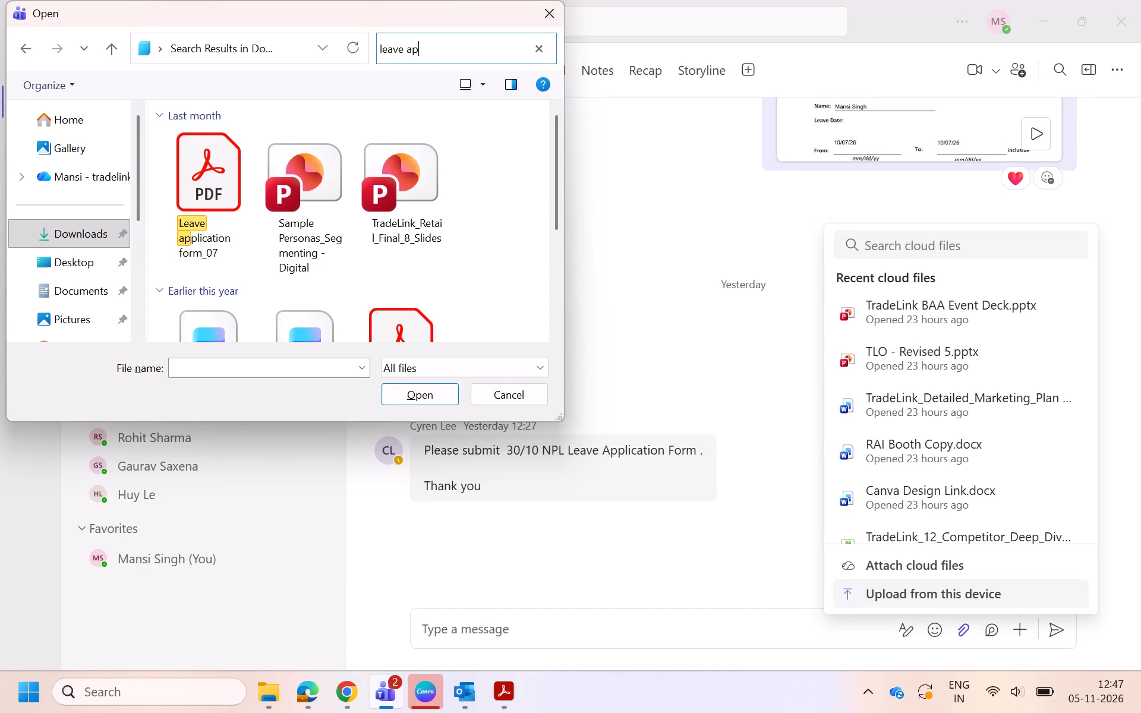
key(p)
scroll(320, 251, down, 5)
scroll(320, 251, up, 4)
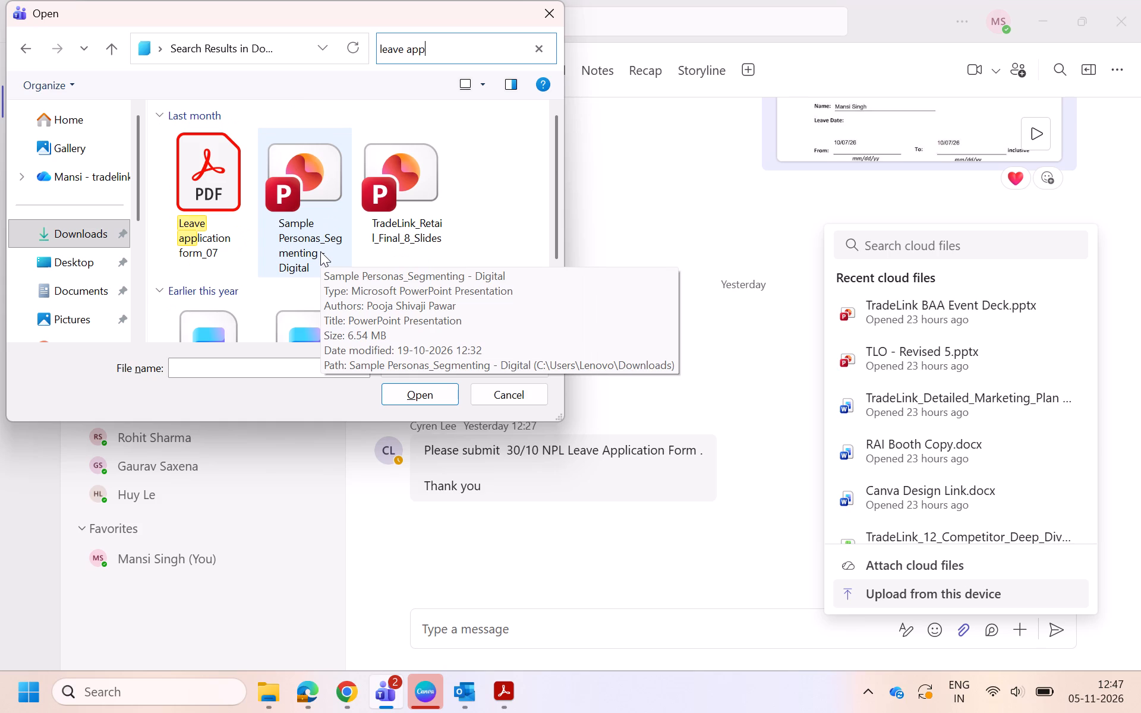
scroll(320, 251, up, 1)
Search the Documents folder for "leav" and choose Leave application form 30 as the file to attach to the chat.
click(84, 292)
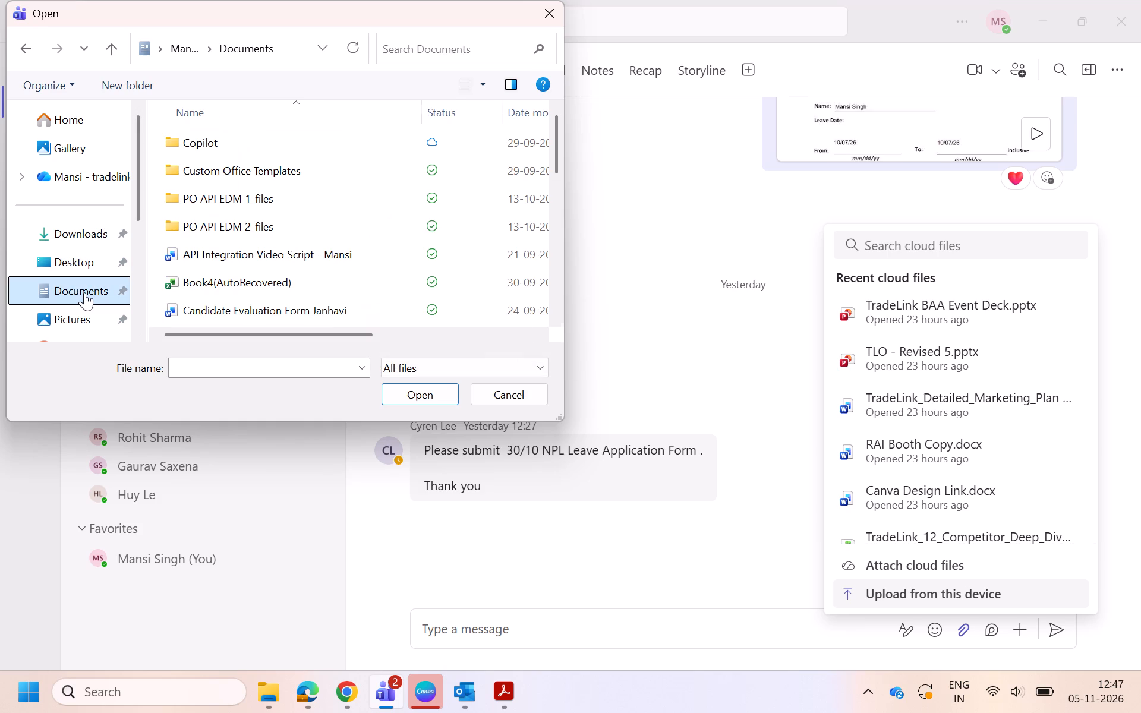
click(465, 46)
text(lea)
key(v)
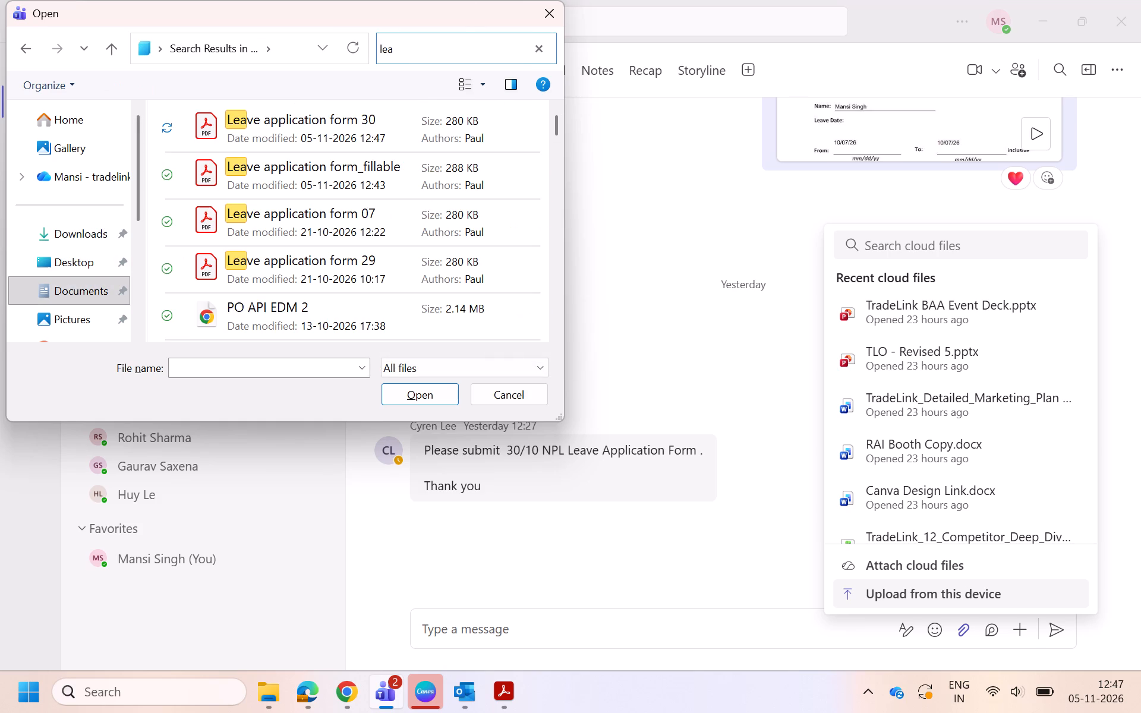
click(363, 144)
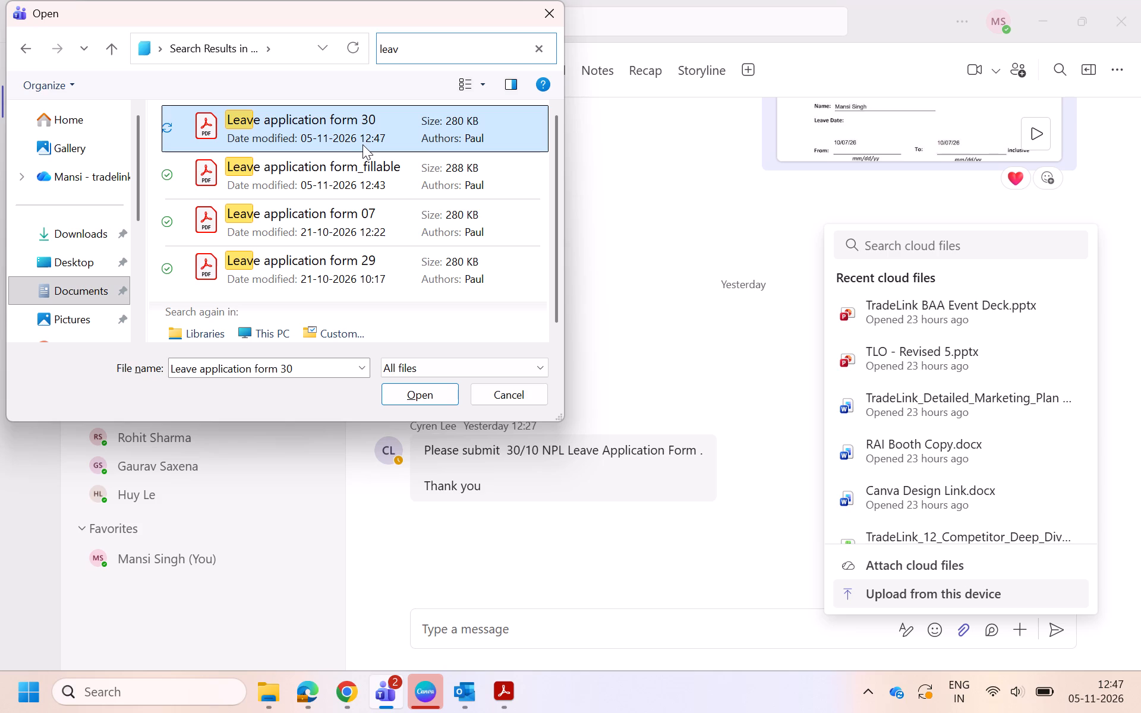